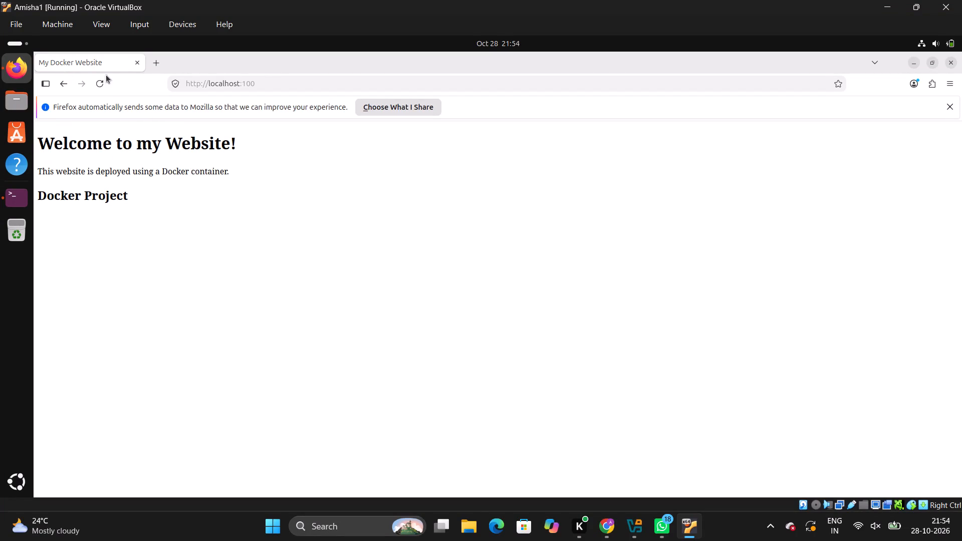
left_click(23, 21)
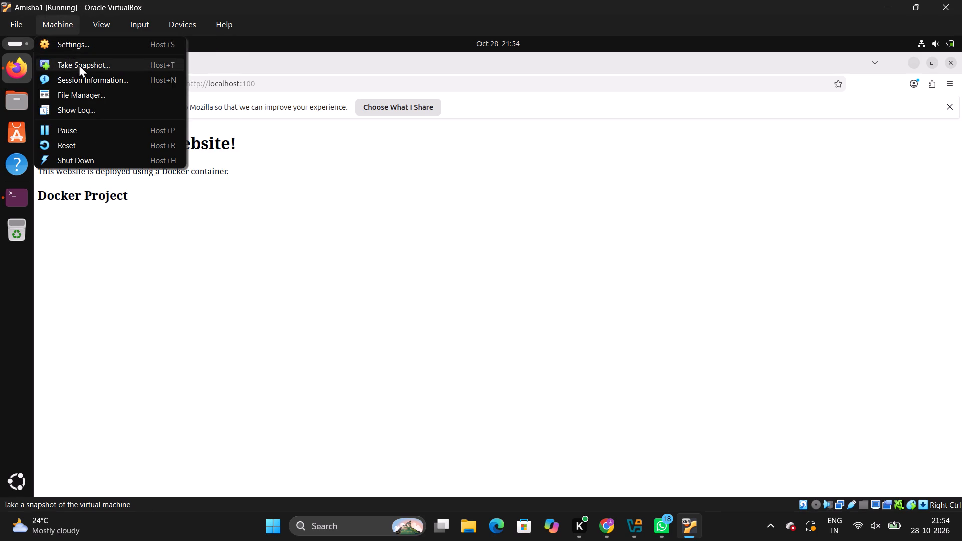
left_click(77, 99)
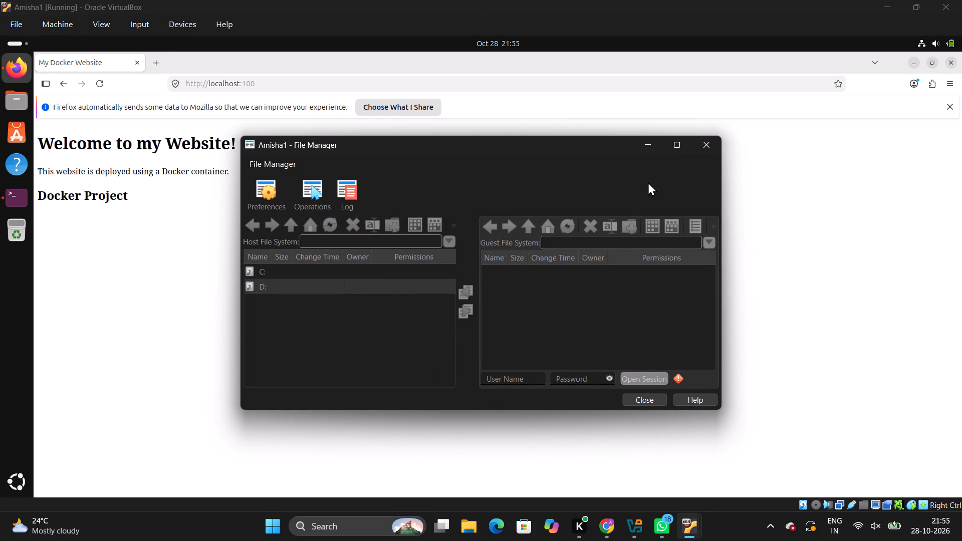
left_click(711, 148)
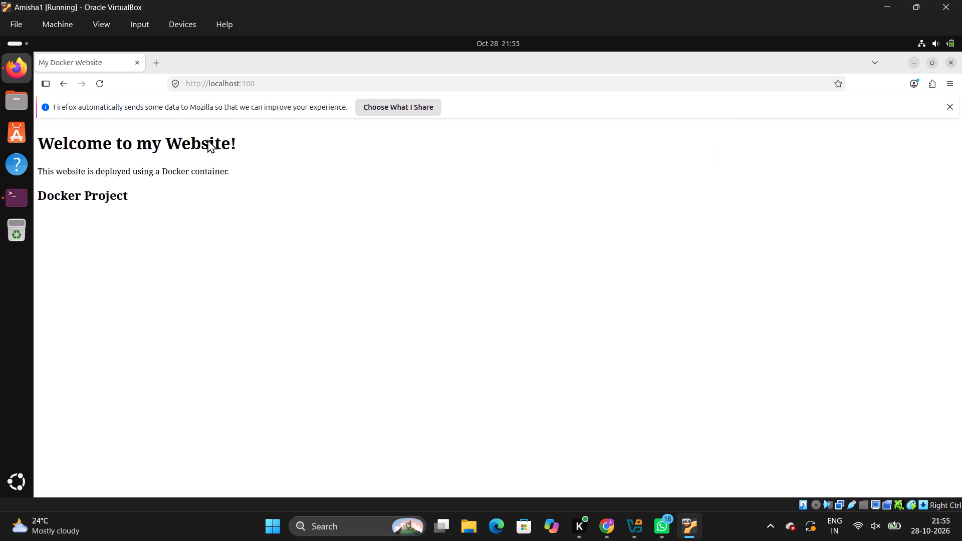
Save a PNG screenshot of the guest display showing the Docker website at localhost:100, keeping the suggested file name and folder.
left_click(100, 28)
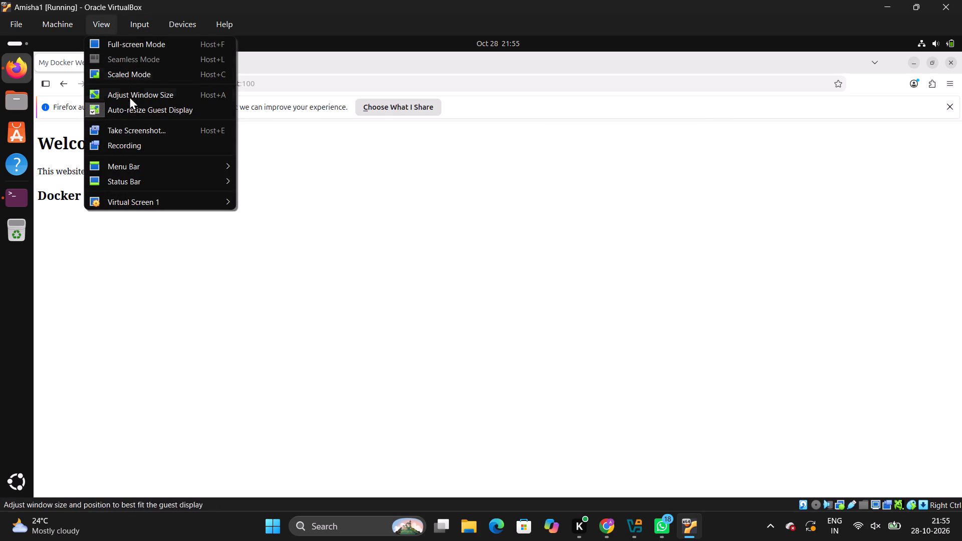
left_click(133, 133)
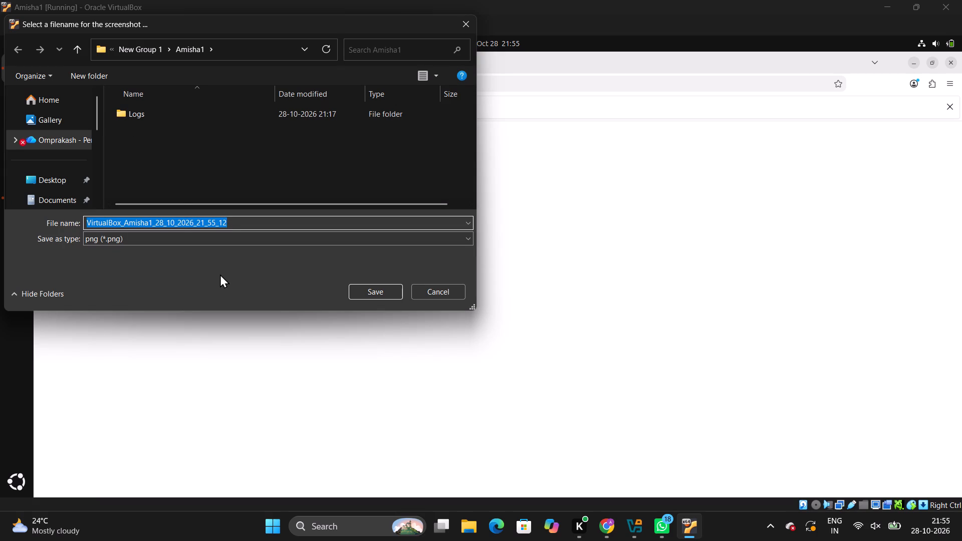
left_click(361, 288)
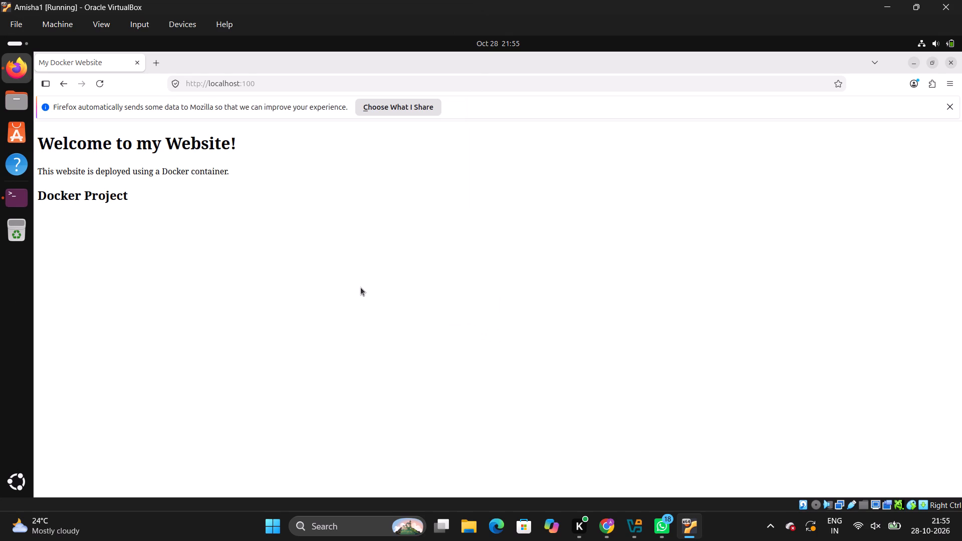
Open the newly saved website screenshot from File Explorer's recent files to check it, and return to the virtual machine.
left_click(464, 525)
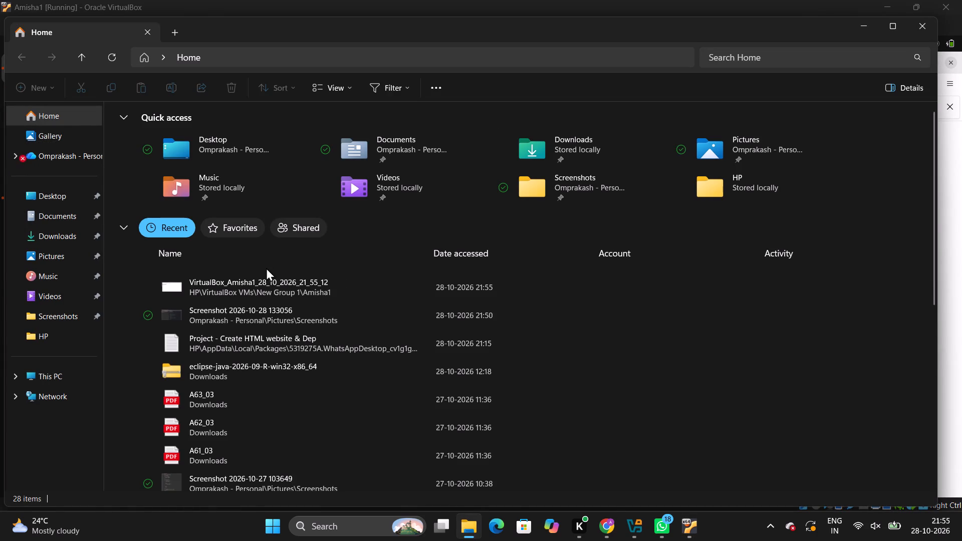
double_click(267, 279)
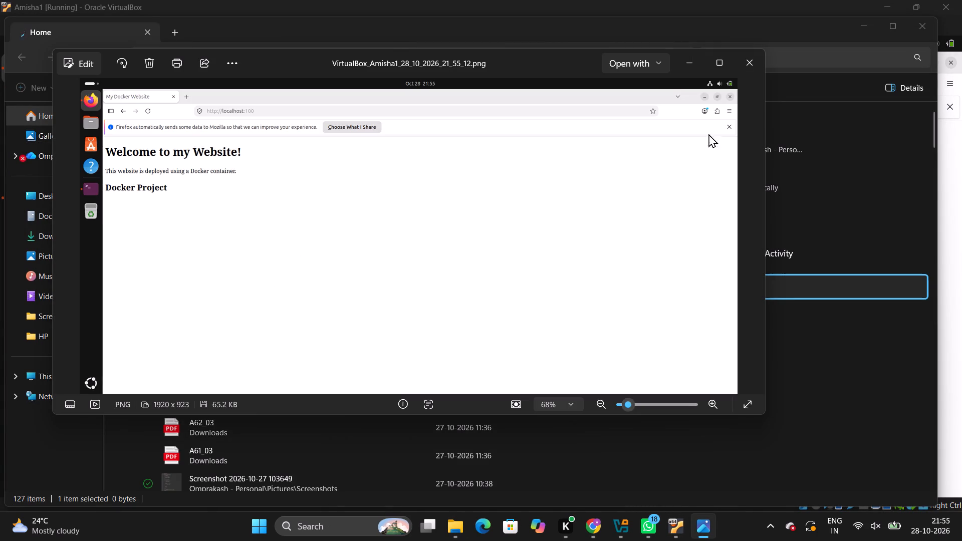
left_click(741, 67)
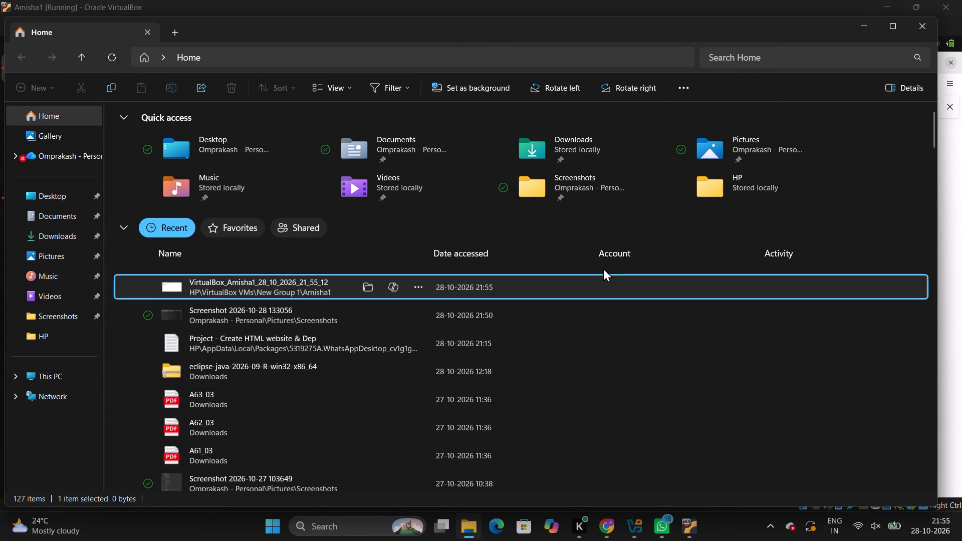
left_click(543, 108)
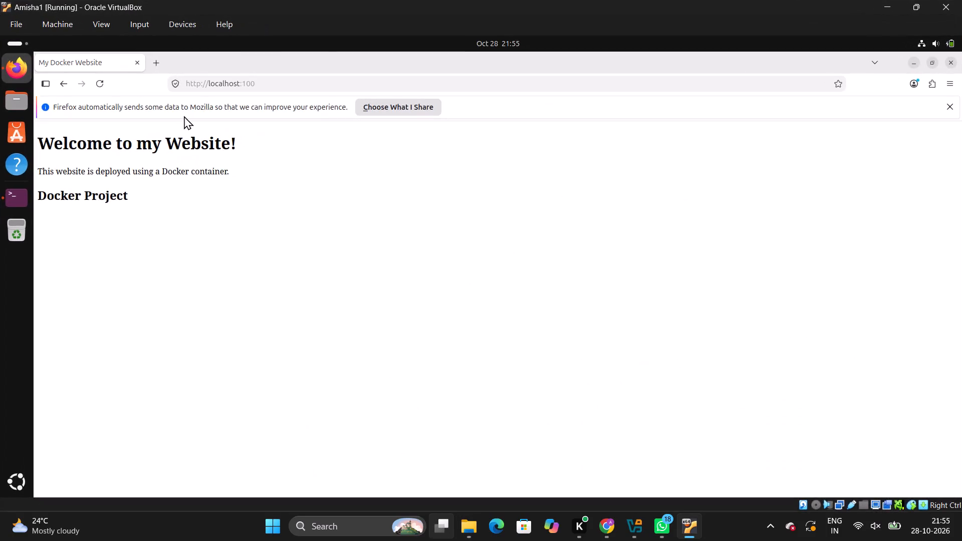
In the guest terminal, save a PNG screenshot of the sudo apt update output and the start of the docker.io, git and vim install.
left_click(9, 202)
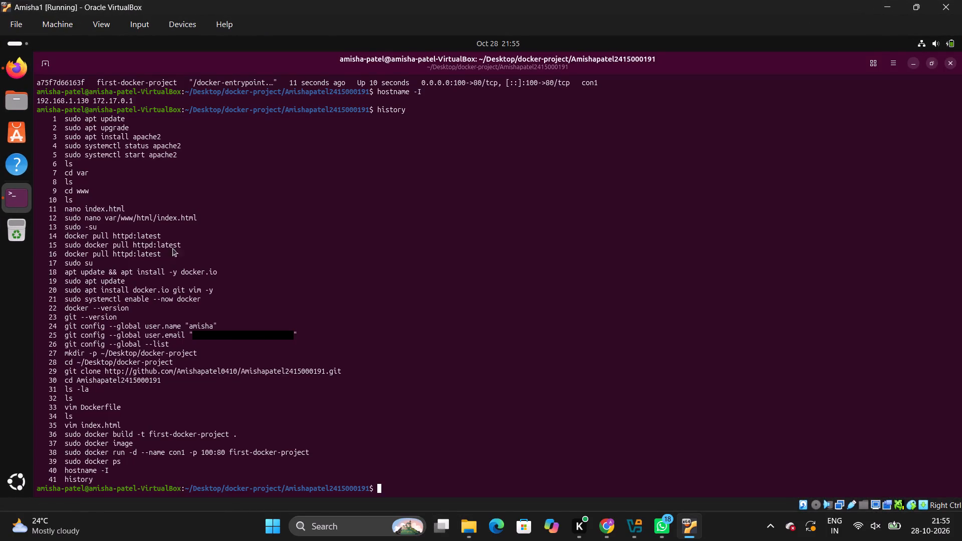
scroll(264, 348, "up", 15)
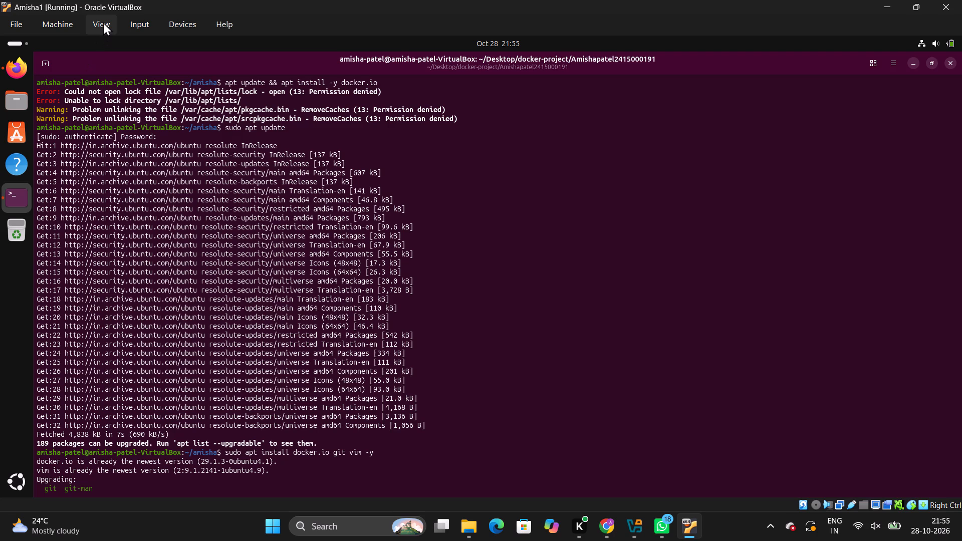
scroll(164, 145, "down", 2)
scroll(271, 239, "down", 1)
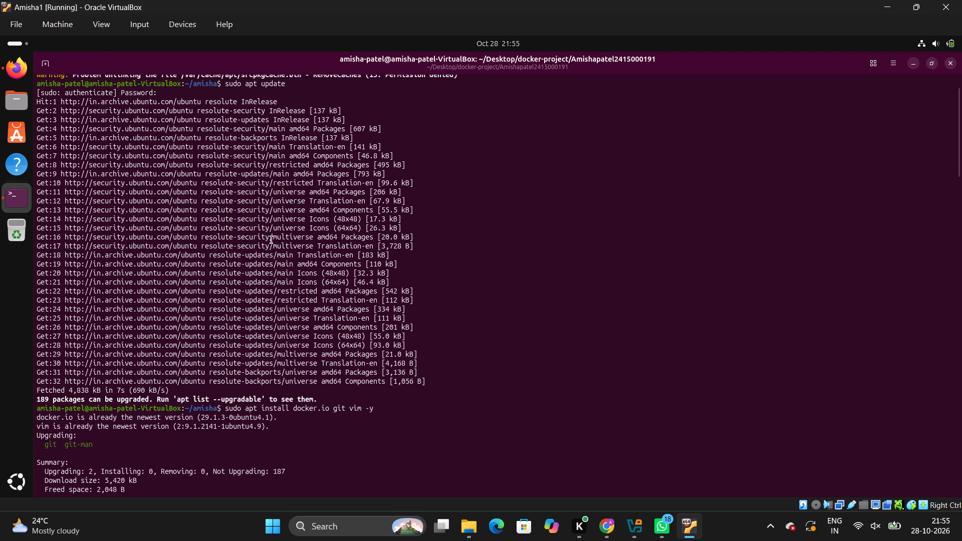
scroll(271, 239, "down", 2)
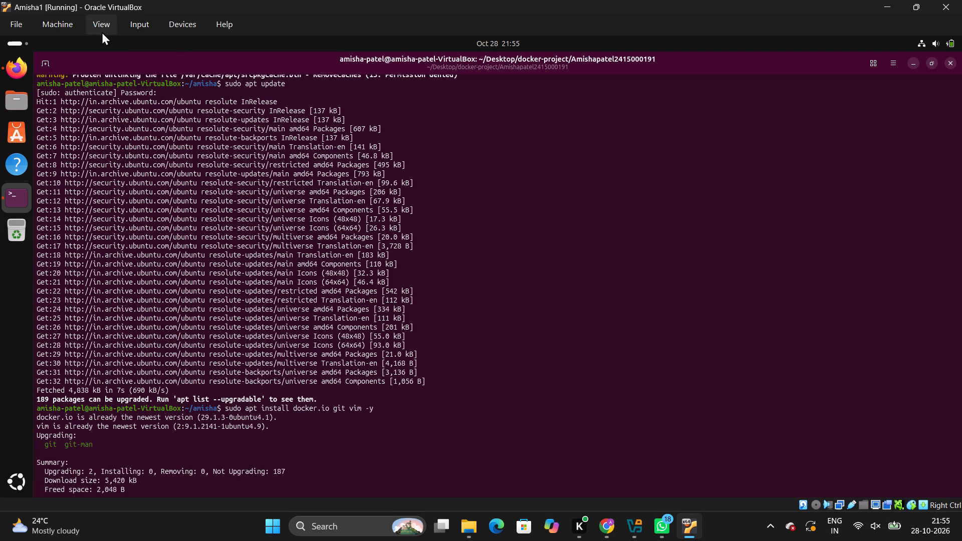
left_click(100, 29)
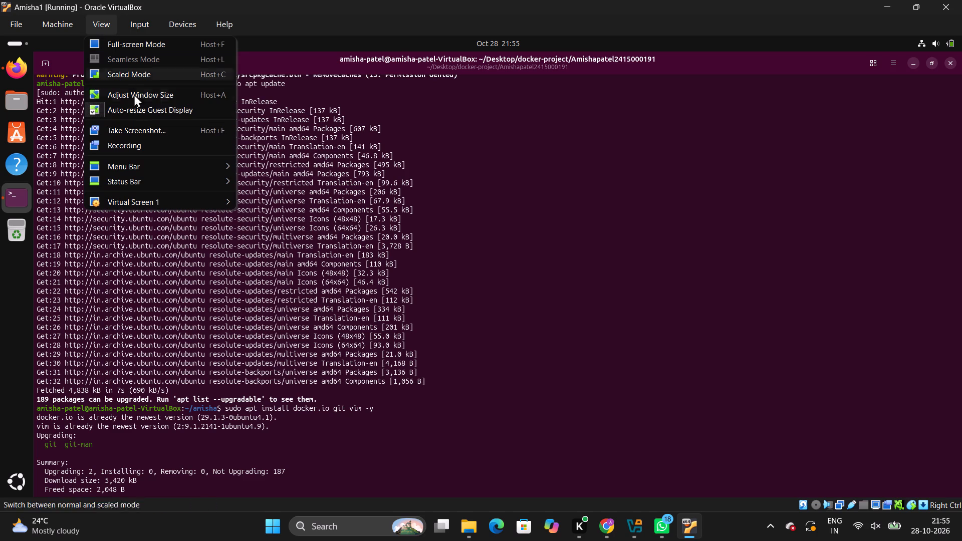
left_click(150, 128)
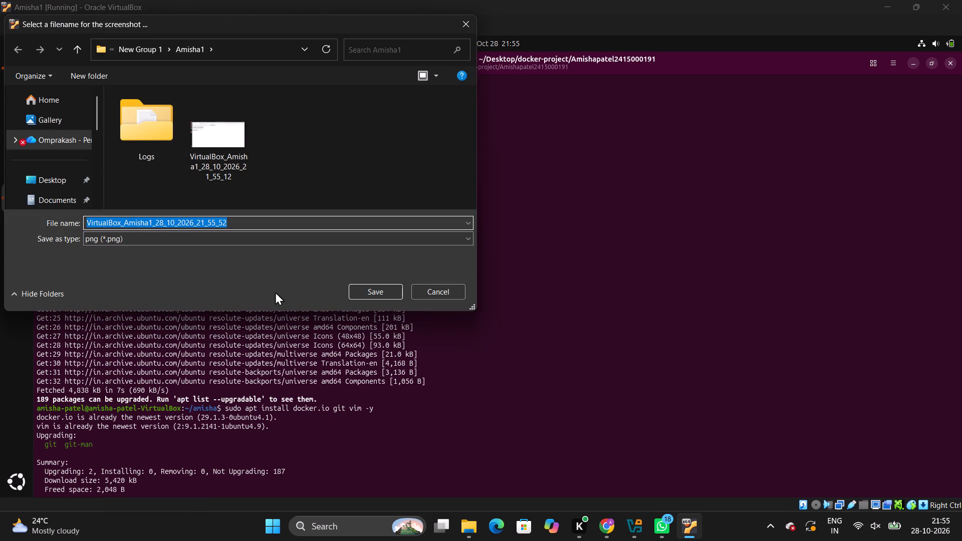
left_click(388, 293)
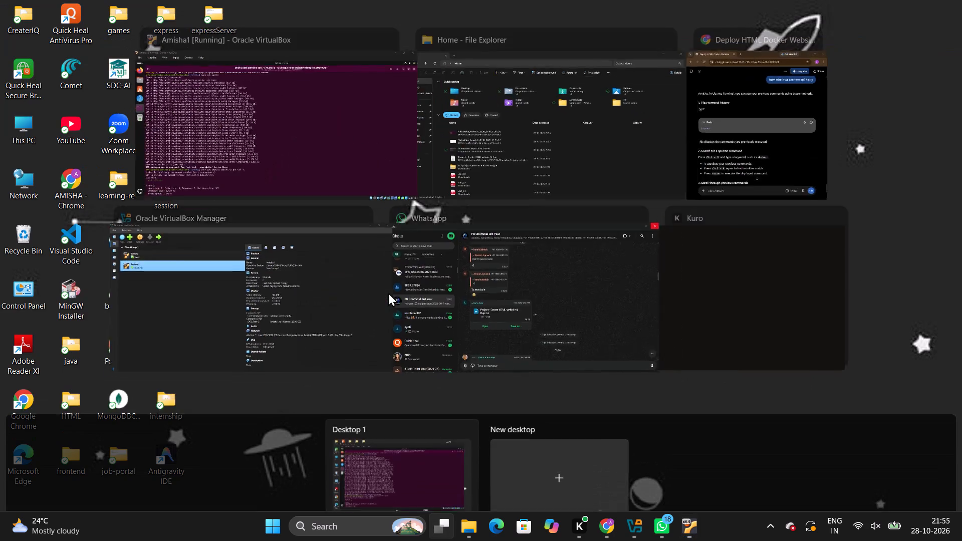
Check the newly saved terminal screenshot from File Explorer's recent files, and return to the virtual machine.
left_click(476, 149)
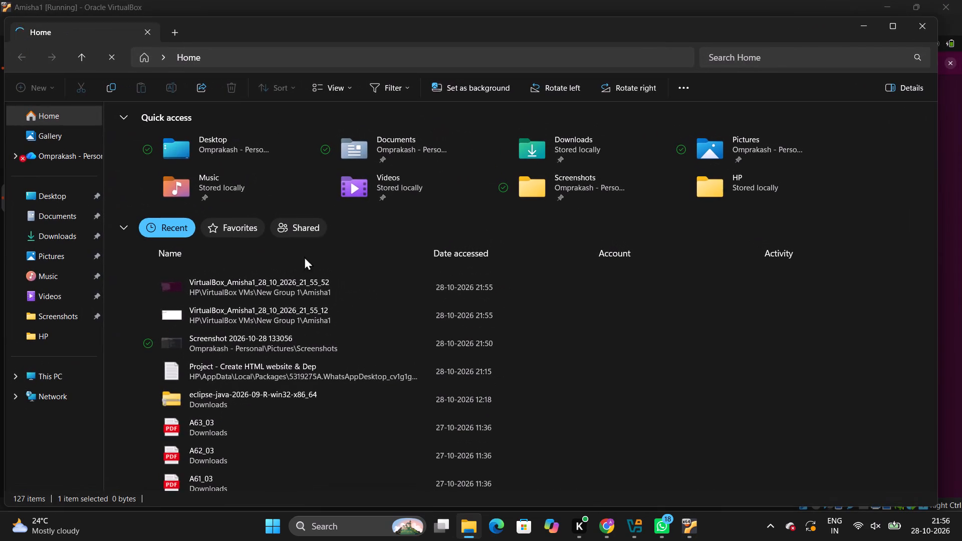
double_click(273, 274)
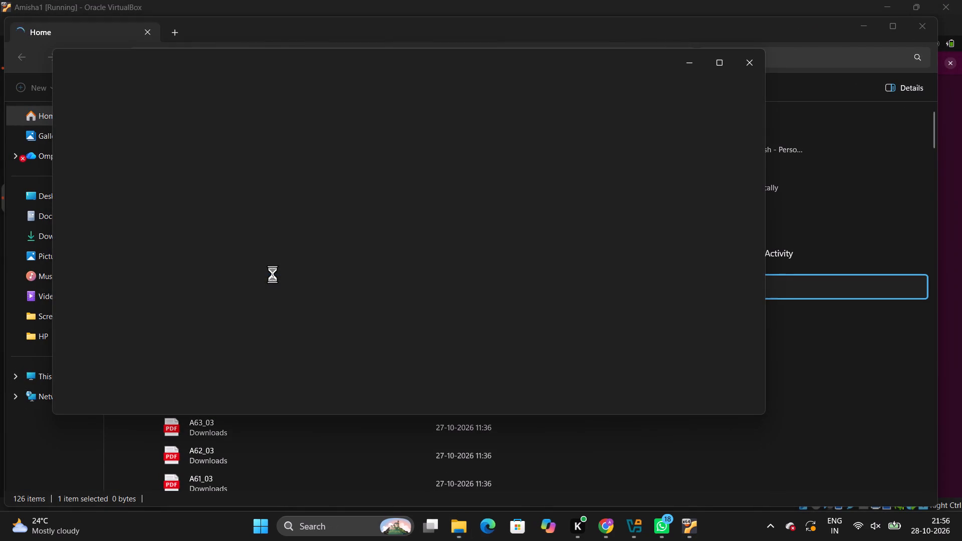
left_click(755, 55)
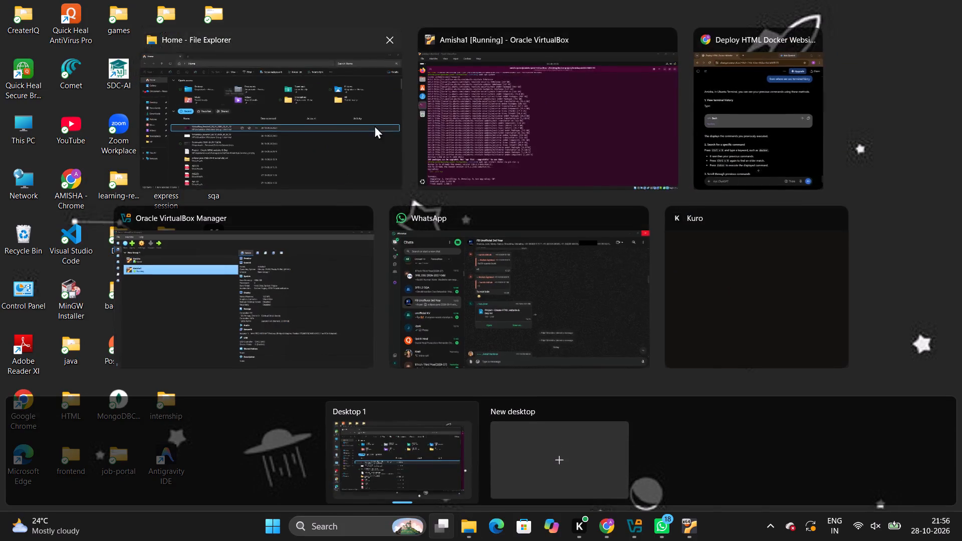
left_click(442, 110)
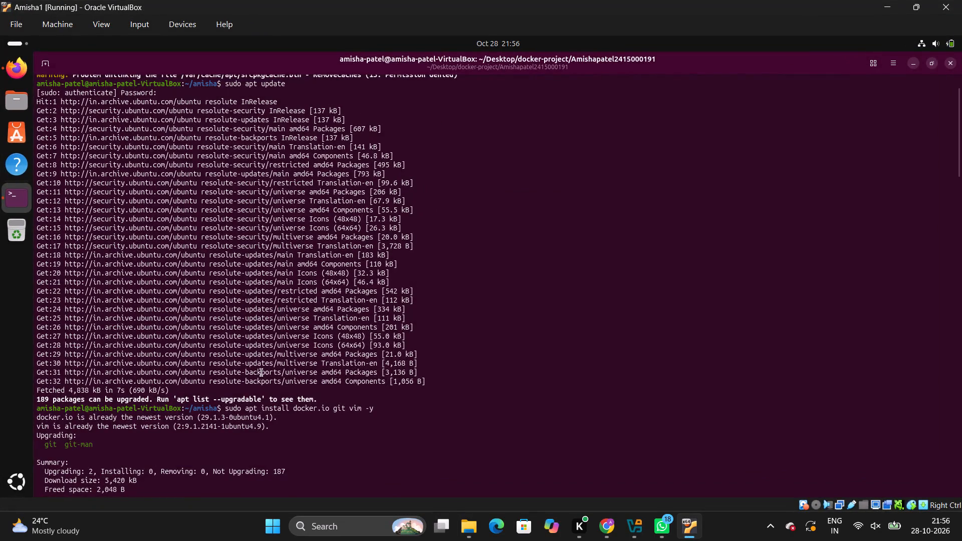
Save a PNG guest screenshot of the terminal section covering the Docker and Git version checks, Git configuration and repository clone.
scroll(261, 372, "down", 3)
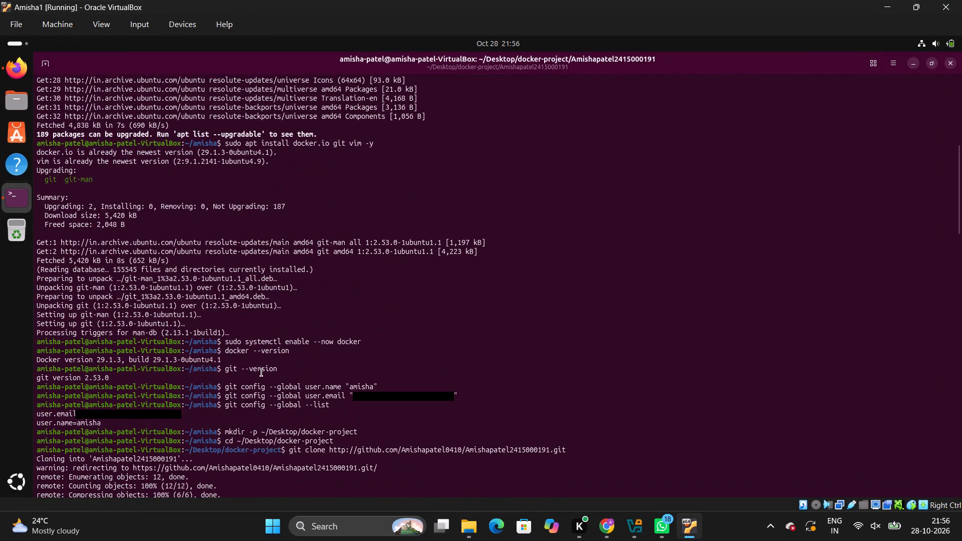
scroll(261, 372, "down", 1)
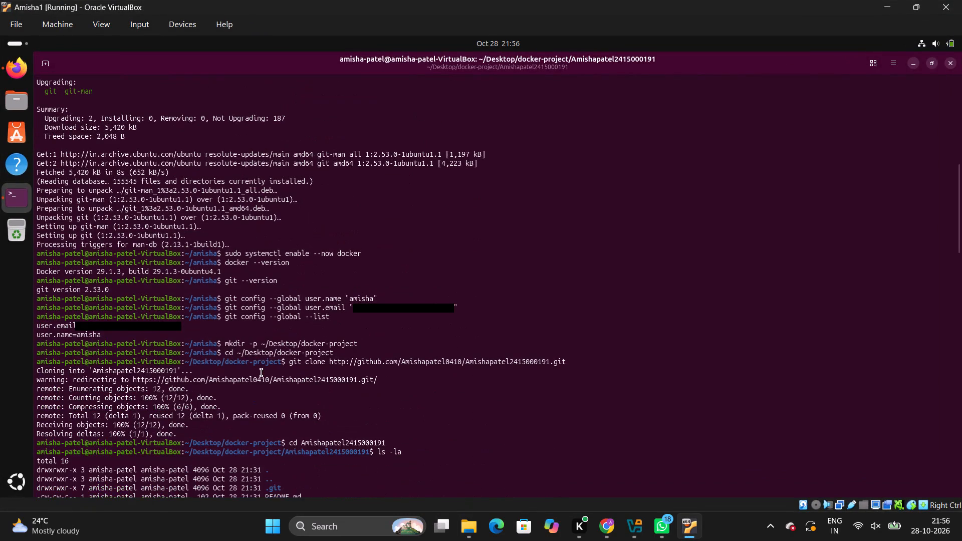
scroll(261, 372, "down", 1)
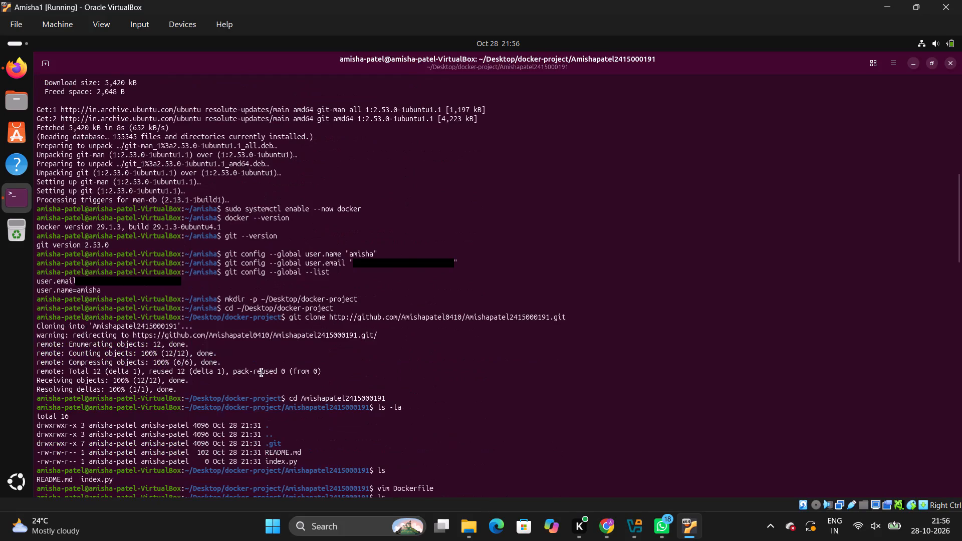
scroll(261, 372, "down", 1)
left_click(108, 24)
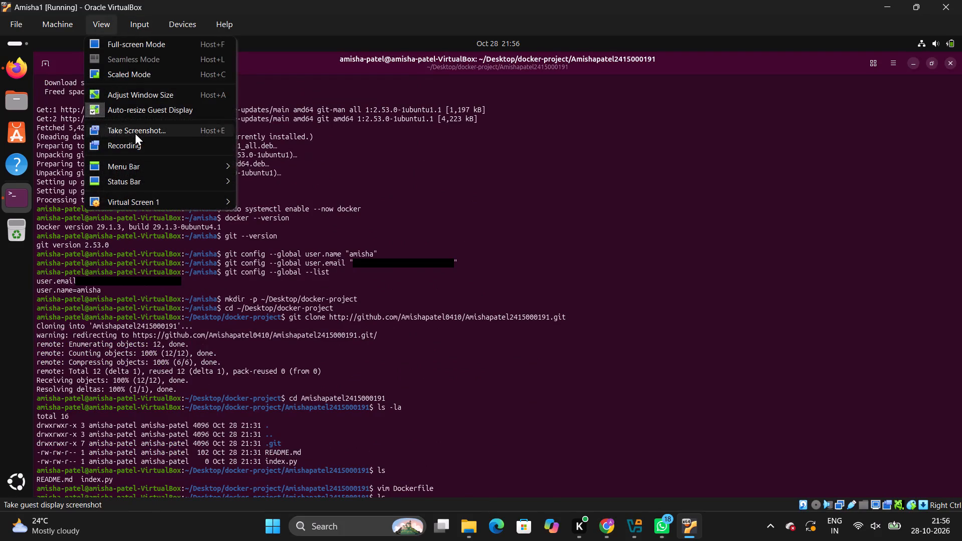
left_click(135, 132)
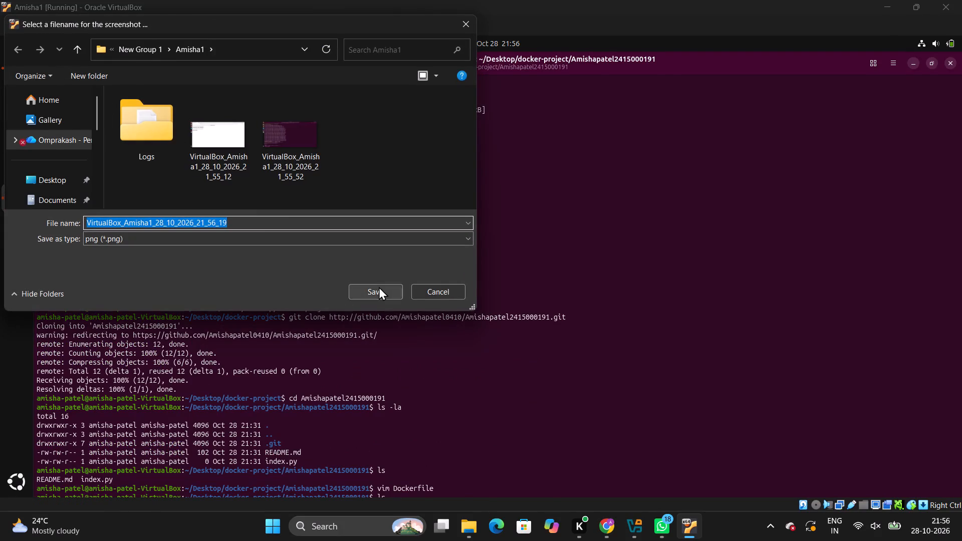
left_click(379, 287)
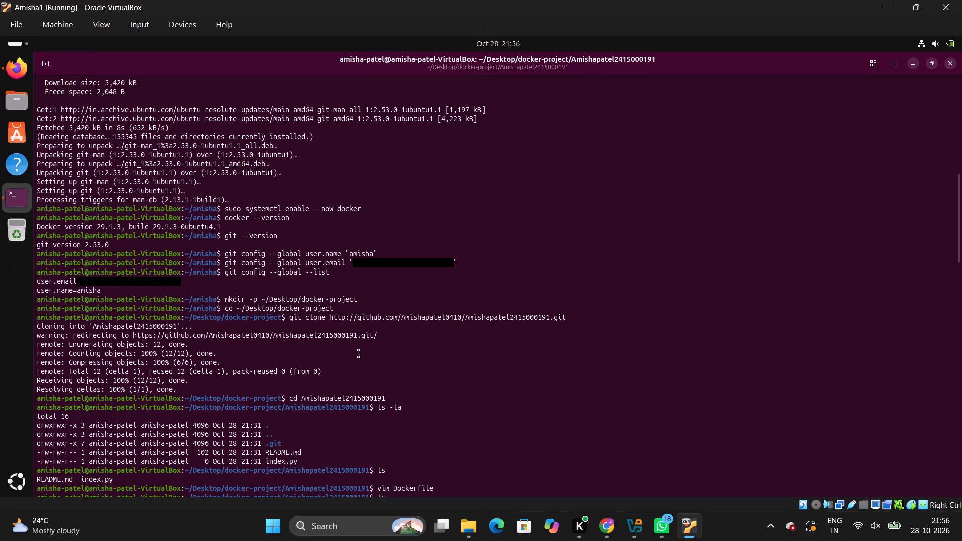
Save a PNG guest screenshot of the terminal section from the end of the Docker build through docker image, the con1 container run and docker ps.
scroll(354, 388, "down", 3)
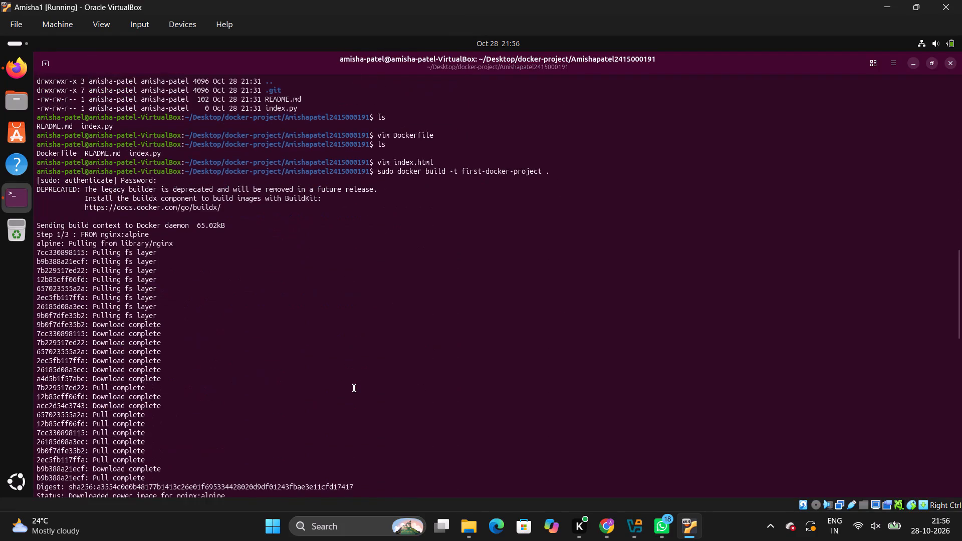
scroll(354, 388, "down", 2)
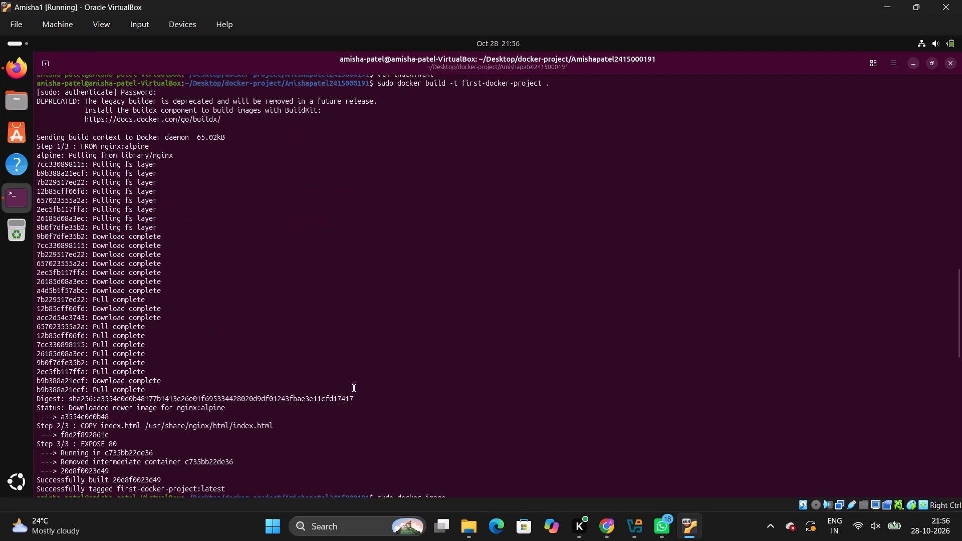
scroll(354, 388, "down", 1)
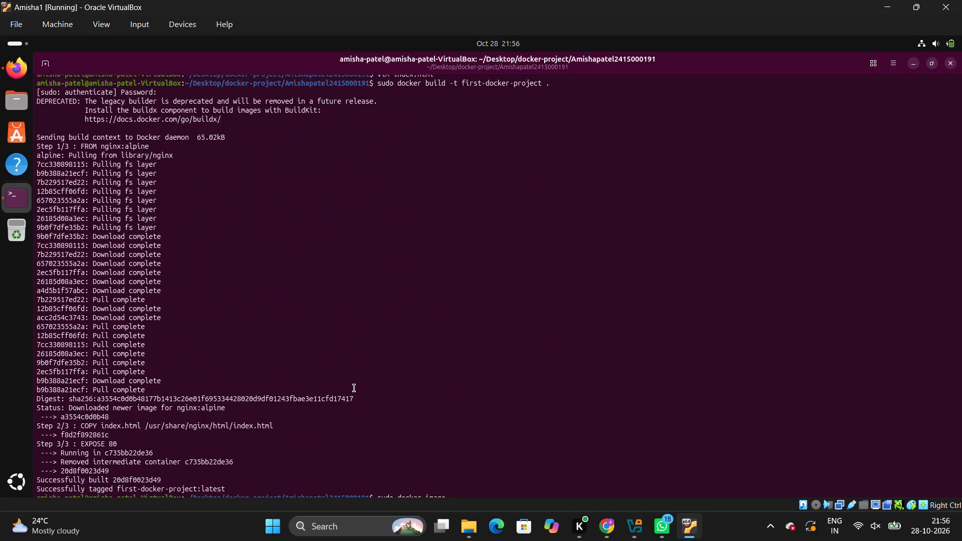
scroll(354, 388, "down", 4)
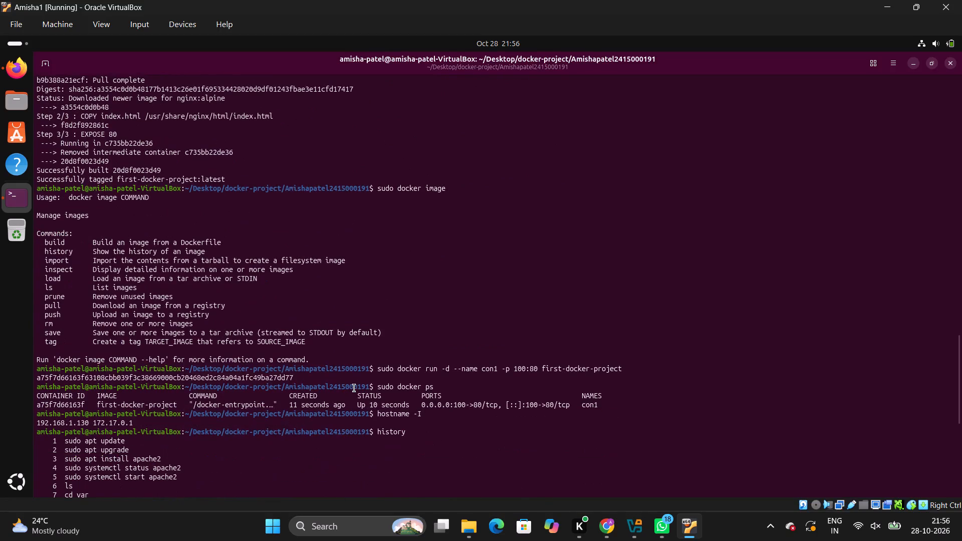
scroll(354, 388, "down", 4)
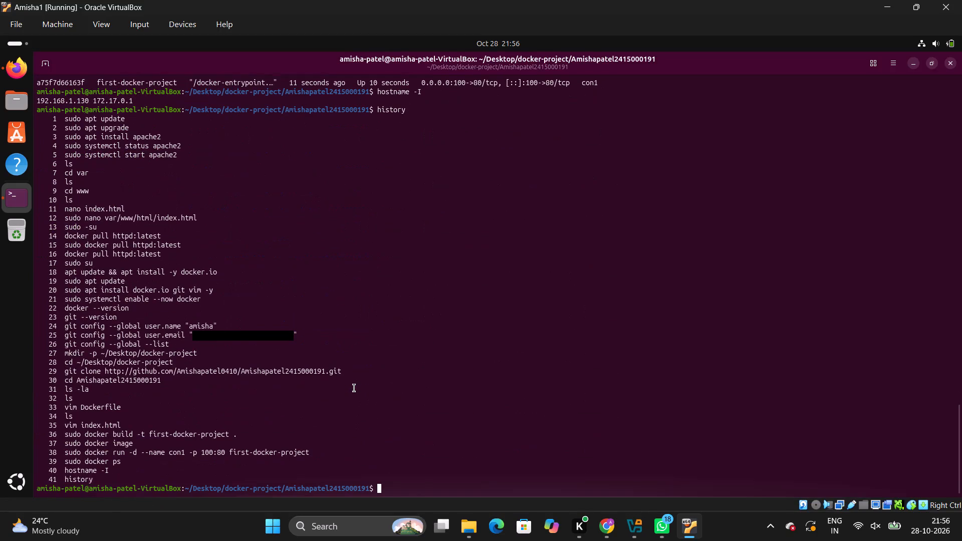
scroll(354, 388, "down", 1)
scroll(354, 388, "up", 2)
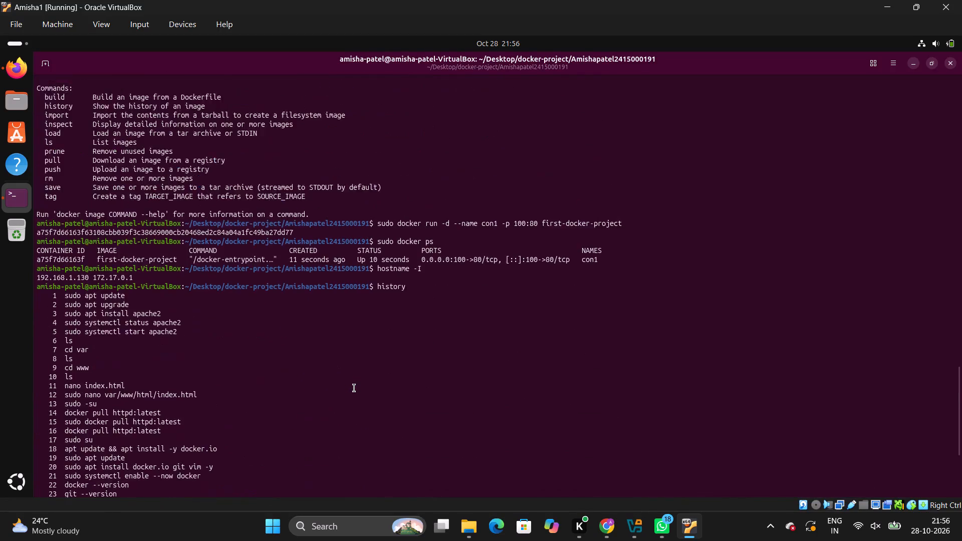
scroll(354, 388, "up", 3)
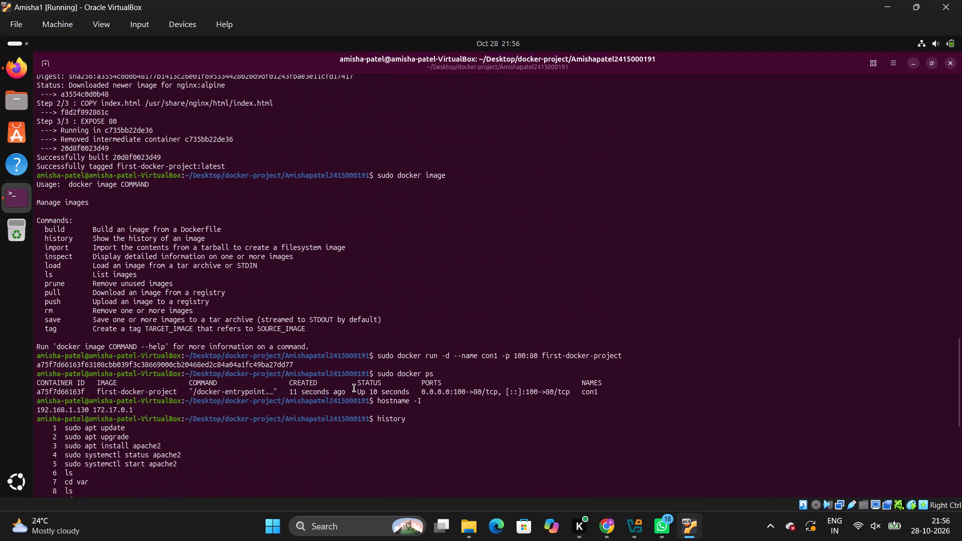
scroll(354, 388, "up", 2)
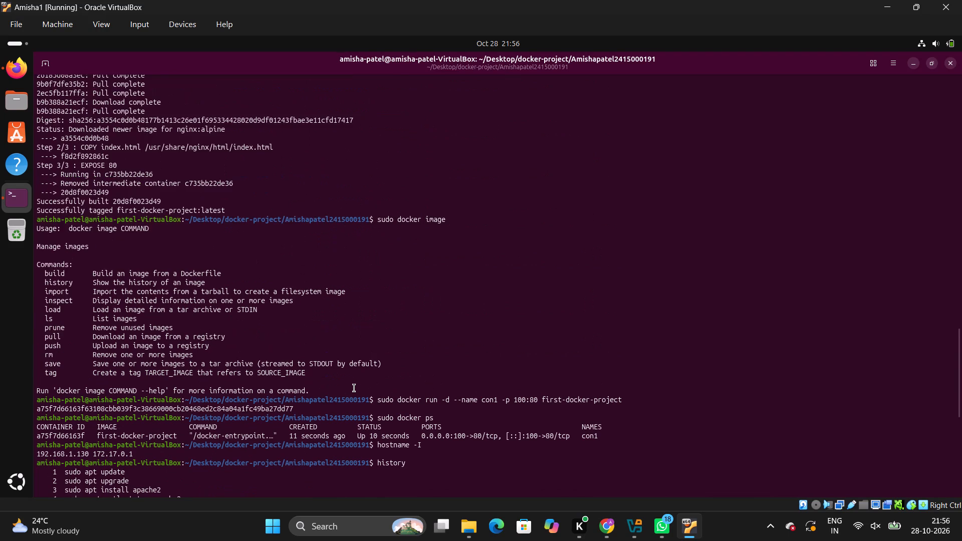
scroll(354, 388, "up", 2)
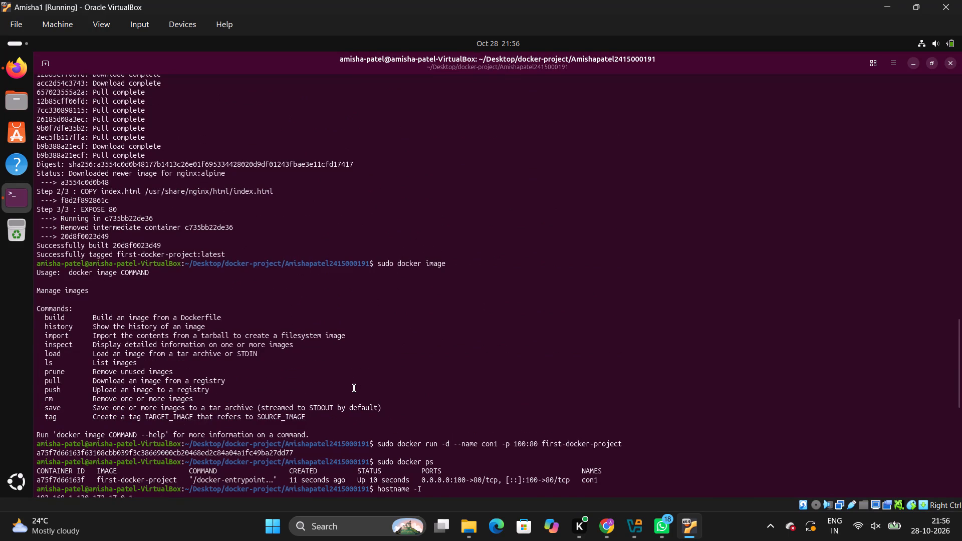
scroll(354, 388, "down", 2)
scroll(315, 348, "down", 1)
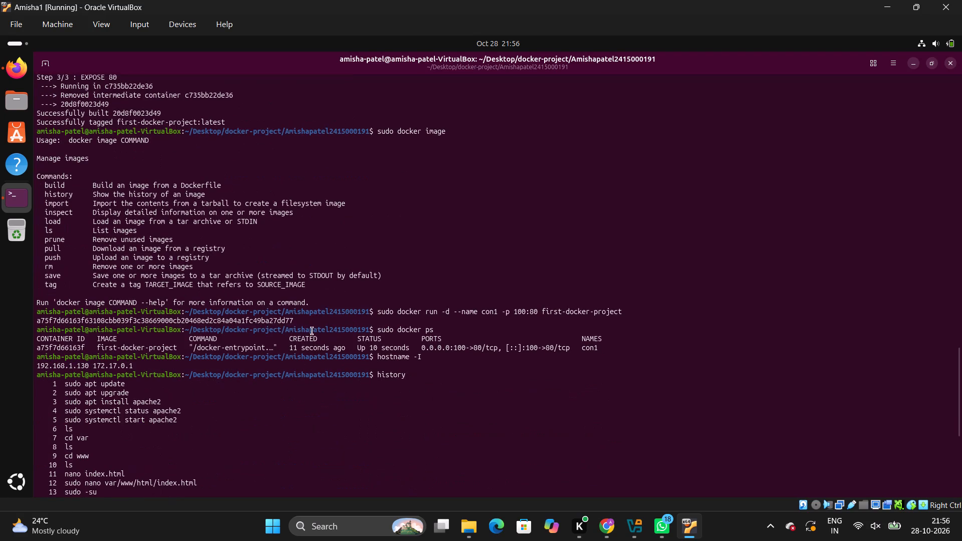
scroll(301, 259, "up", 1)
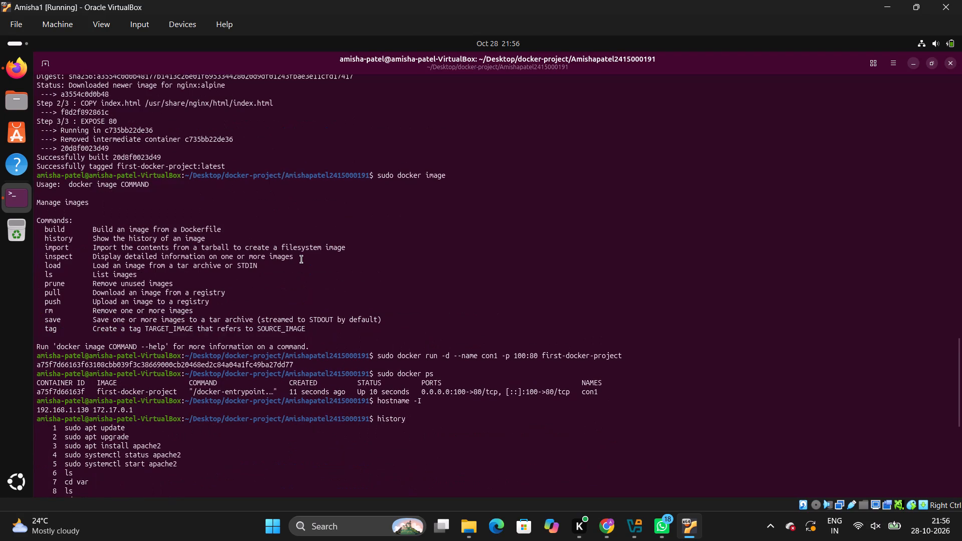
scroll(301, 259, "up", 1)
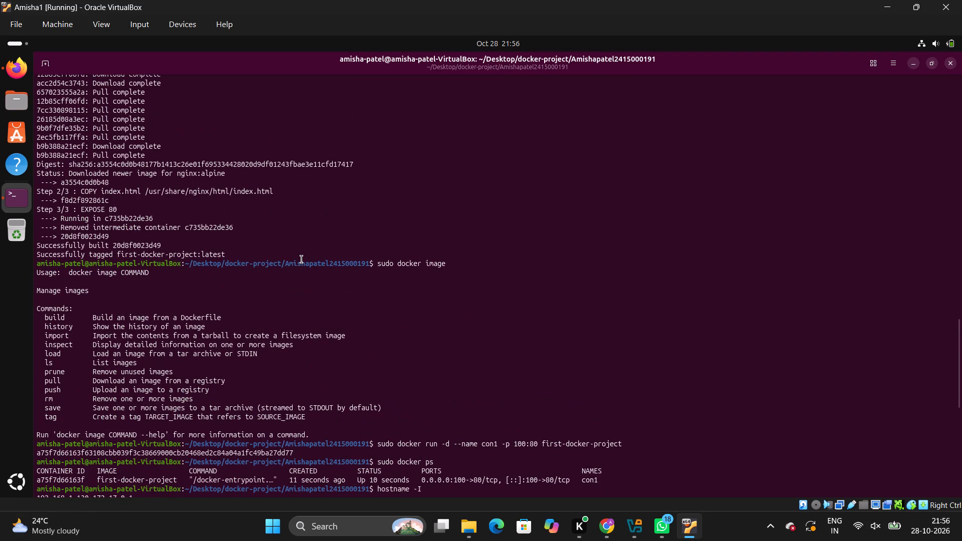
left_click(103, 22)
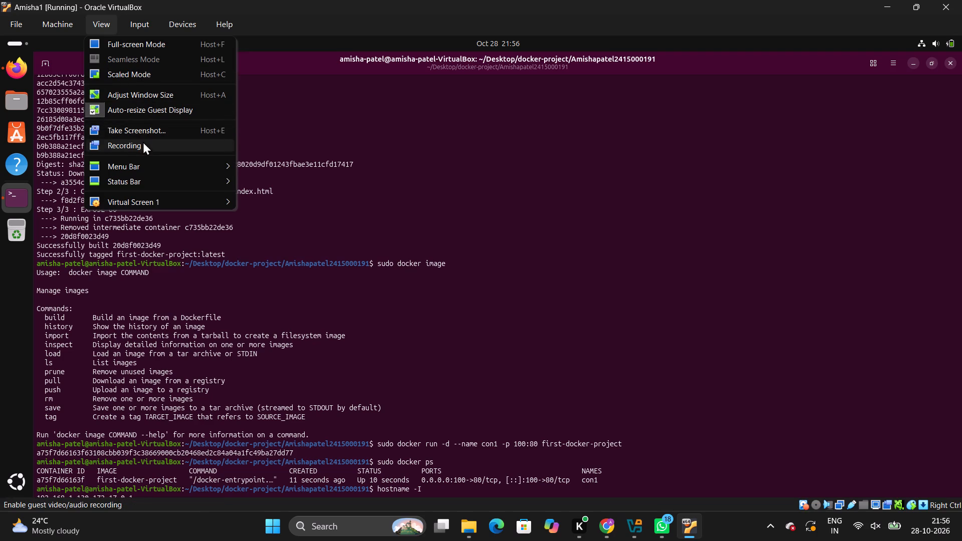
left_click(125, 125)
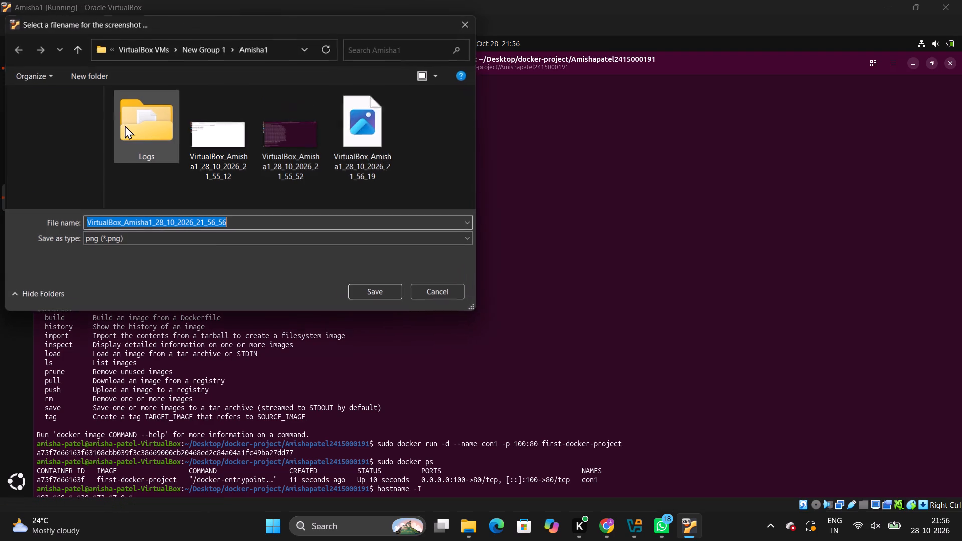
left_click(368, 293)
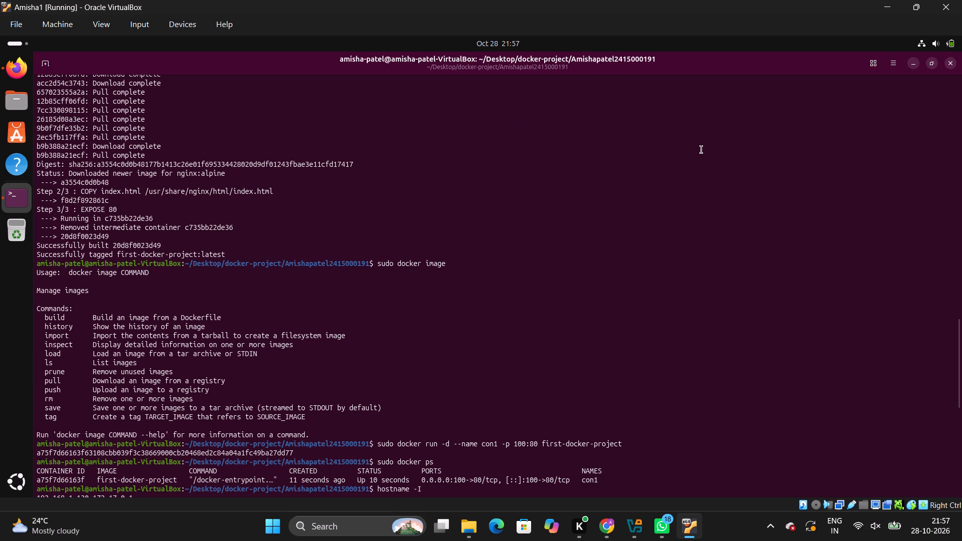
Close the virtual machine with the option to power off the machine.
left_click(951, 7)
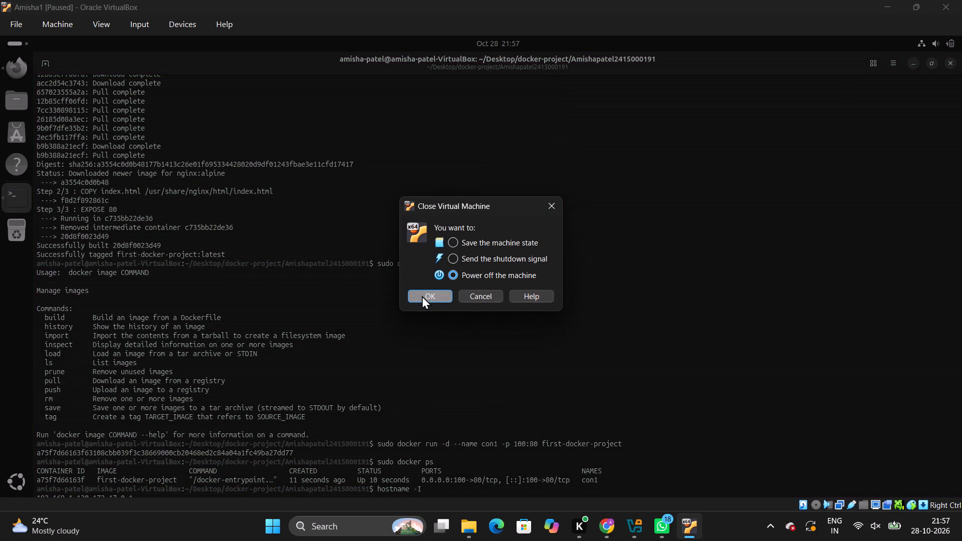
left_click(422, 296)
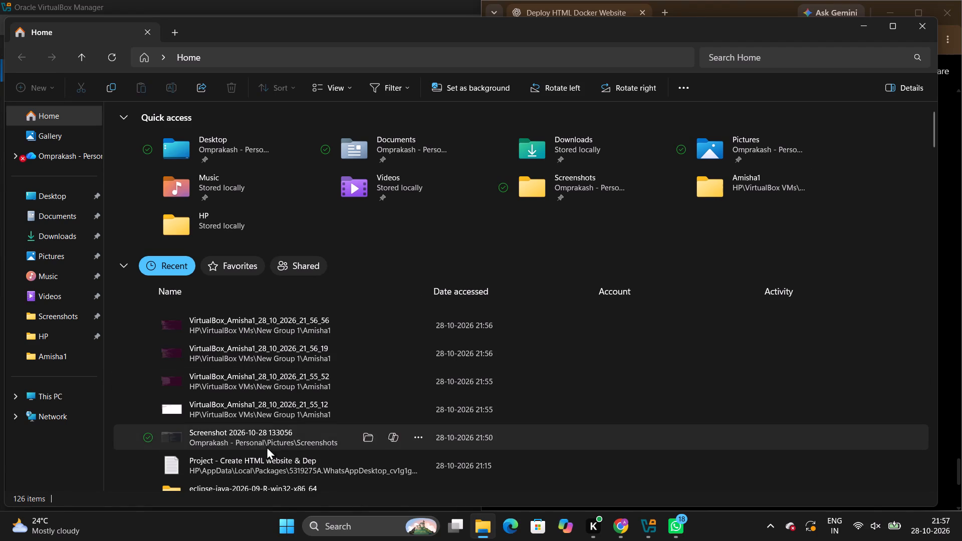
Share the website screenshot ending in 21_55_12 from File Explorer's recent files to WhatsApp.
right_click(291, 409)
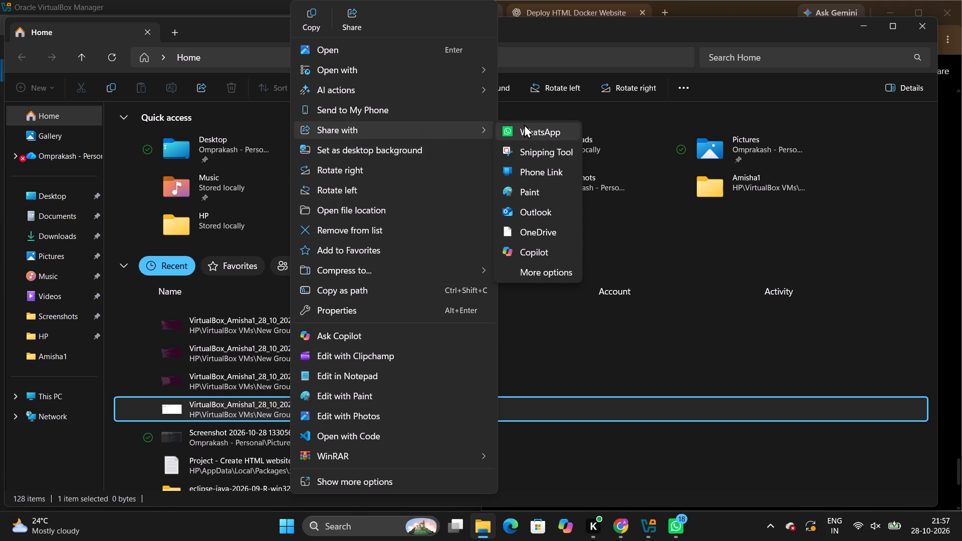
left_click(525, 130)
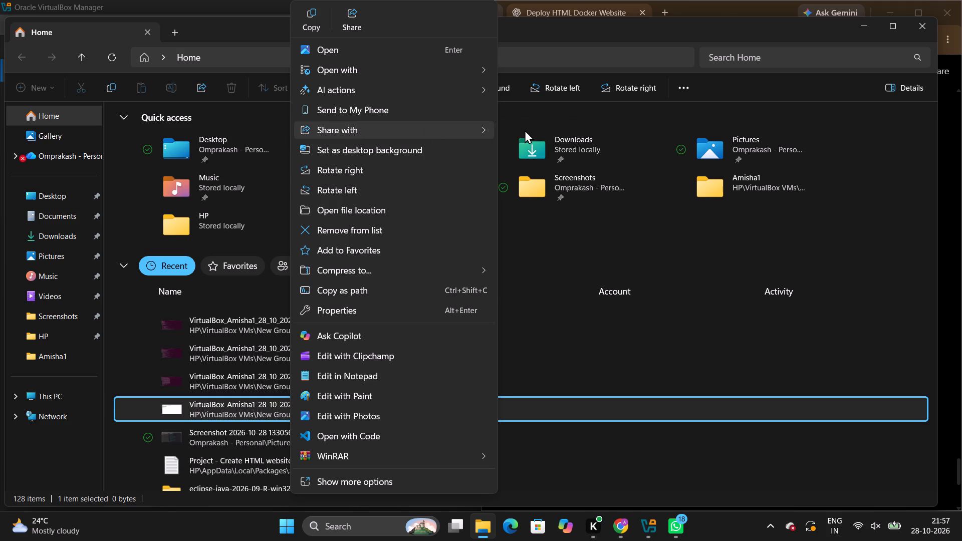
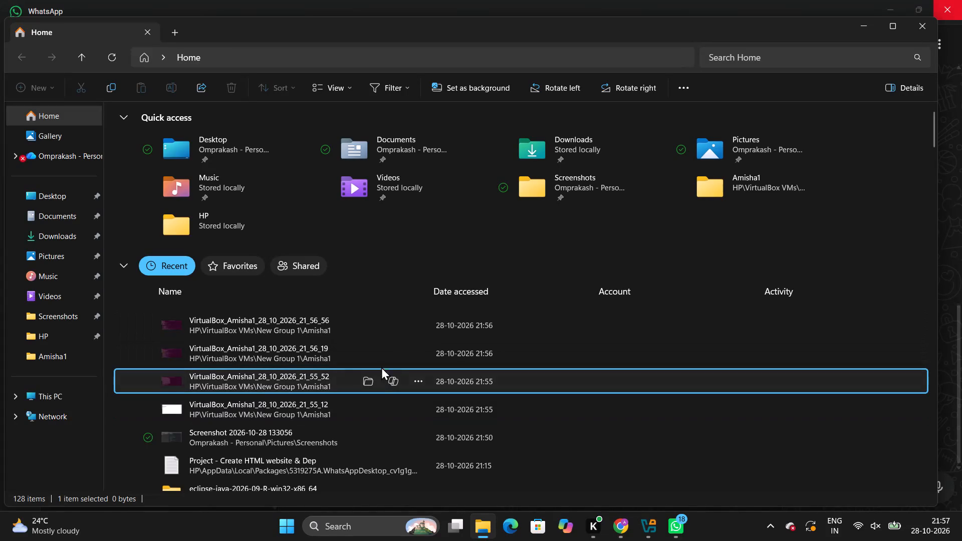
Open the sharing options for the terminal screenshot ending in 21_55_52 from File Explorer's recent files.
left_click(419, 378)
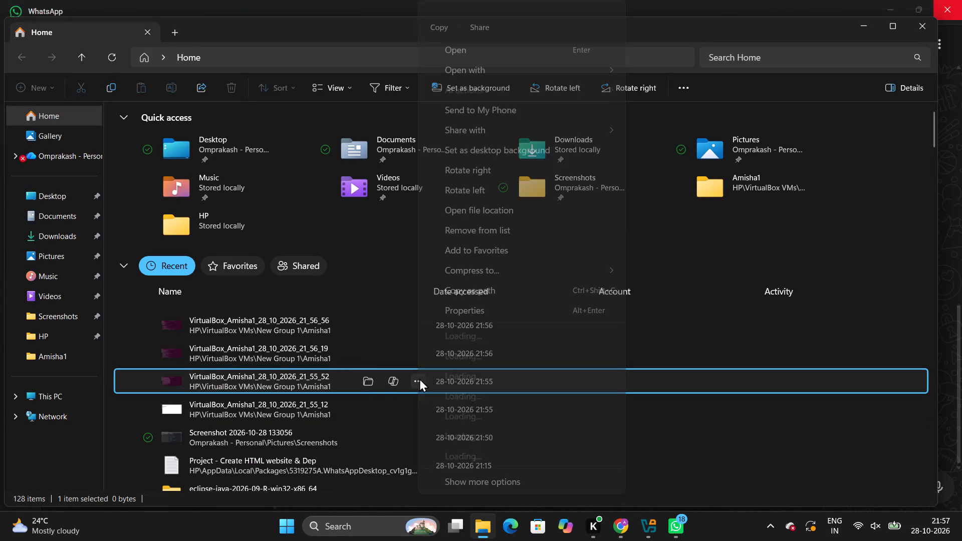
left_click(484, 27)
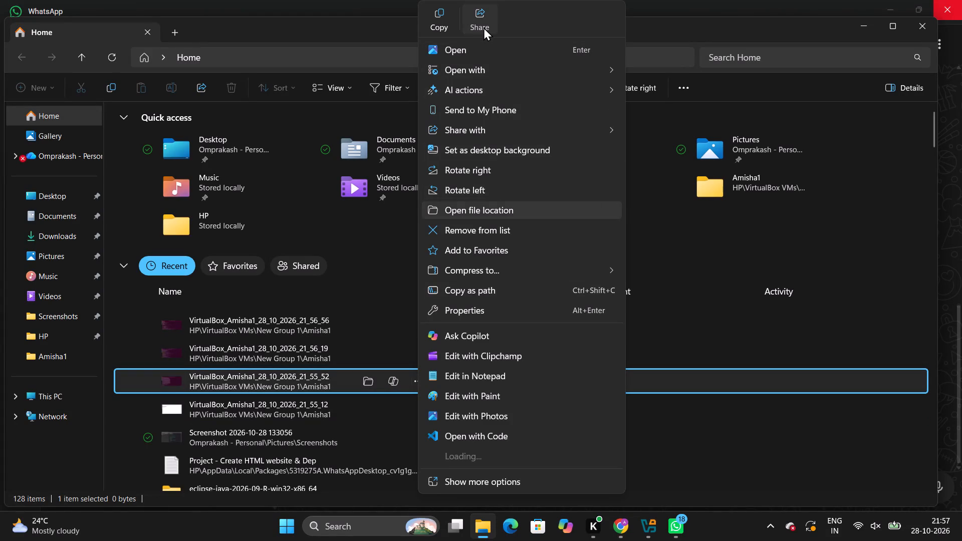
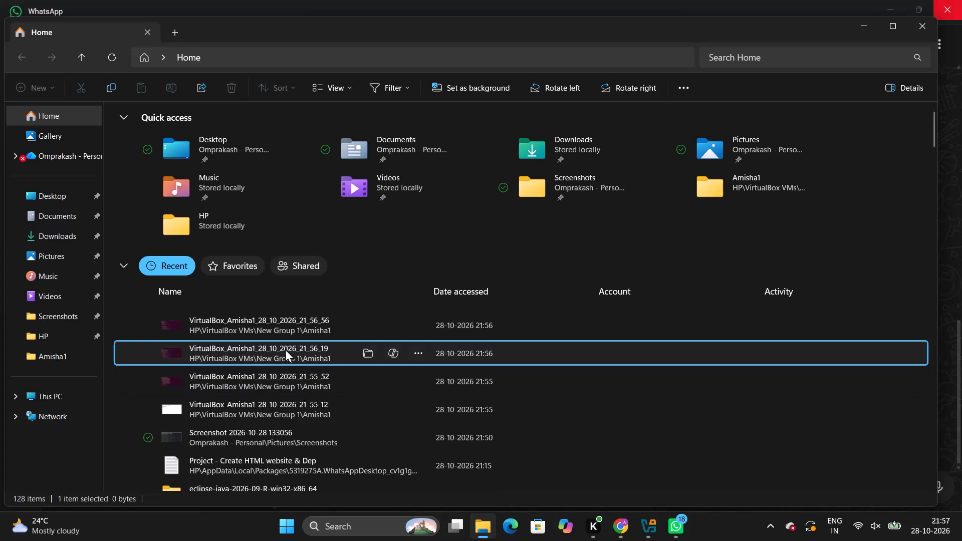
Bring up the available file actions for the recent VirtualBox screenshot ending in 21_56_19 to share it.
right_click(285, 349)
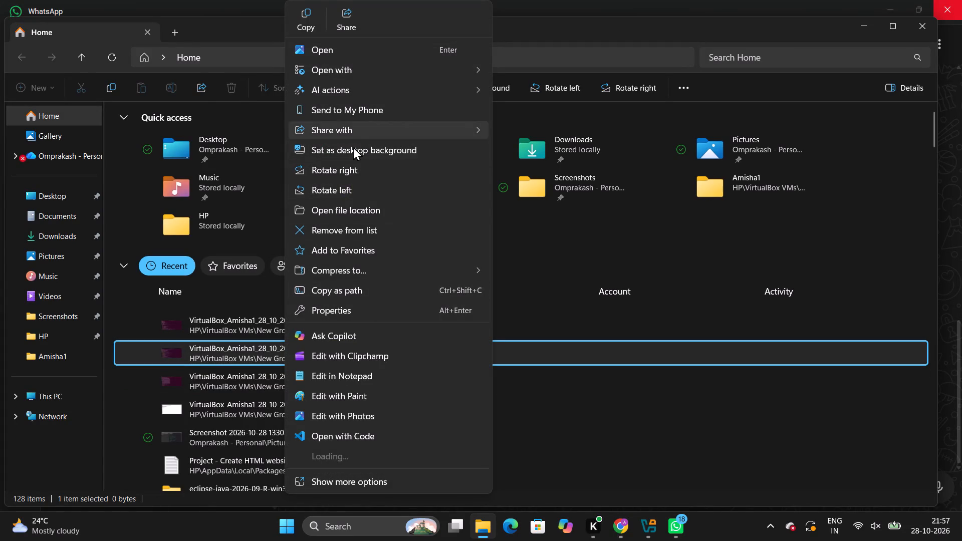
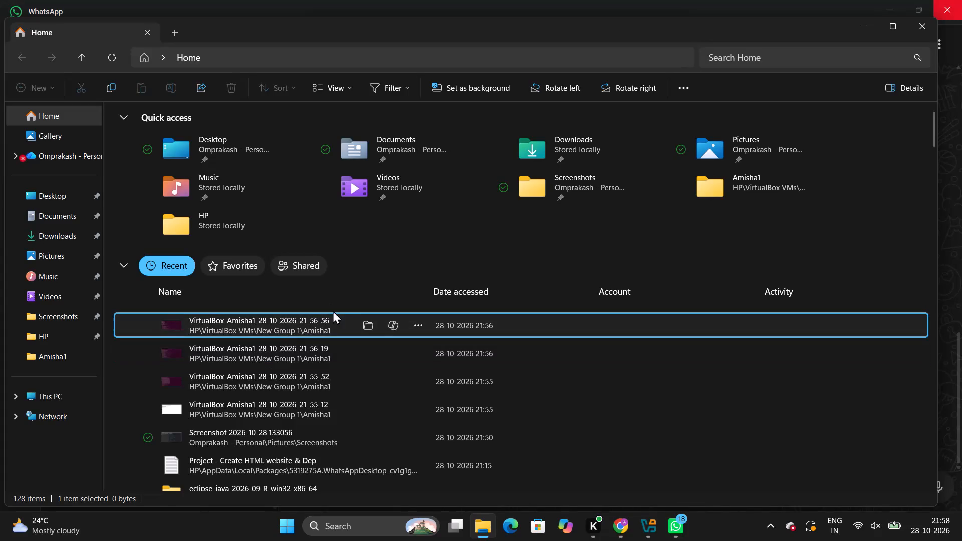
Bring up the available file actions for the recent VirtualBox screenshot ending in 21_56_56.
right_click(313, 325)
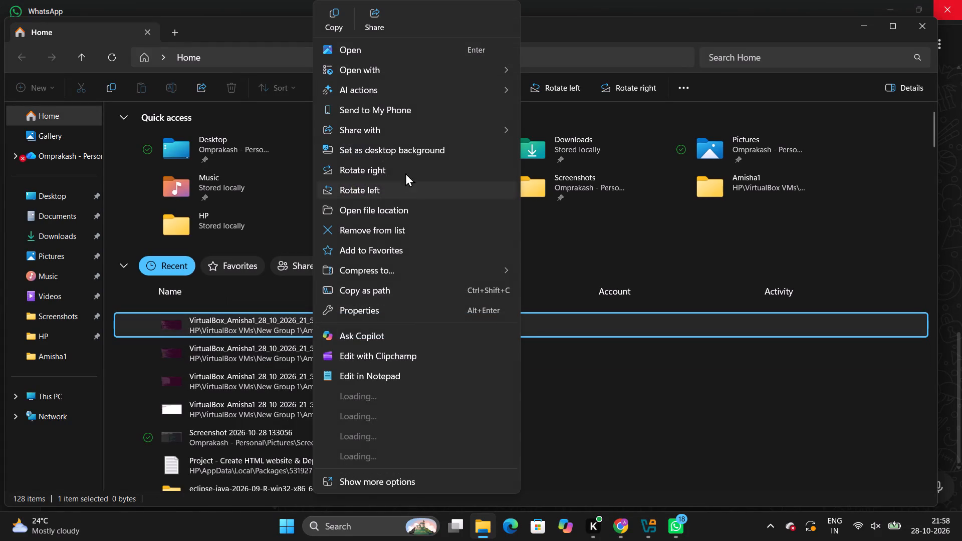
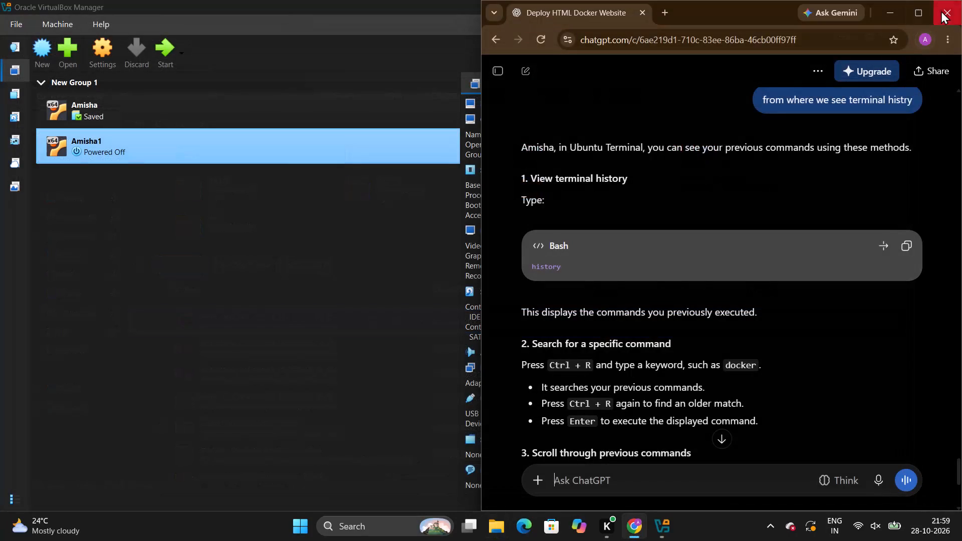
Close the Chrome window with the ChatGPT conversation about terminal history, and close the Oracle VirtualBox Manager window.
left_click(942, 11)
left_click(960, 6)
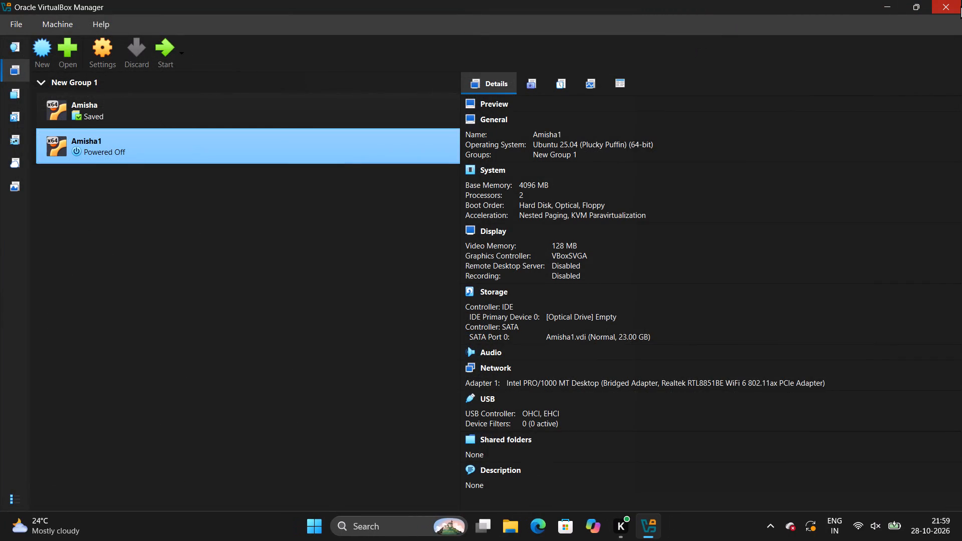
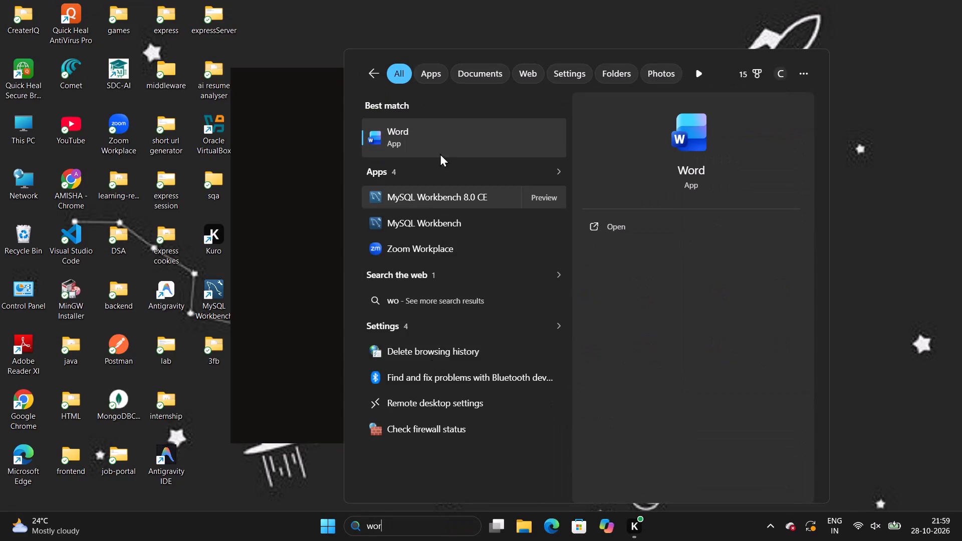
Open Word and create a new blank document.
left_click(432, 133)
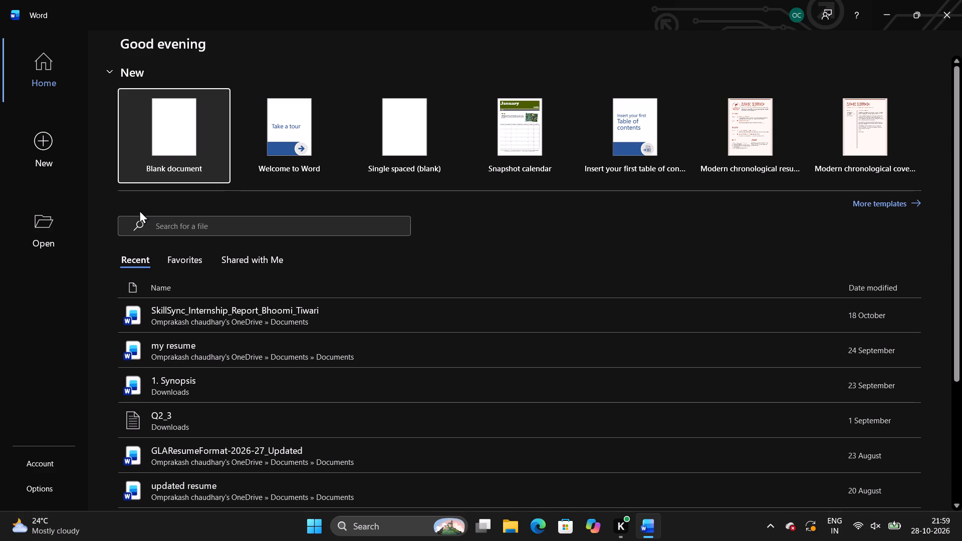
left_click(175, 153)
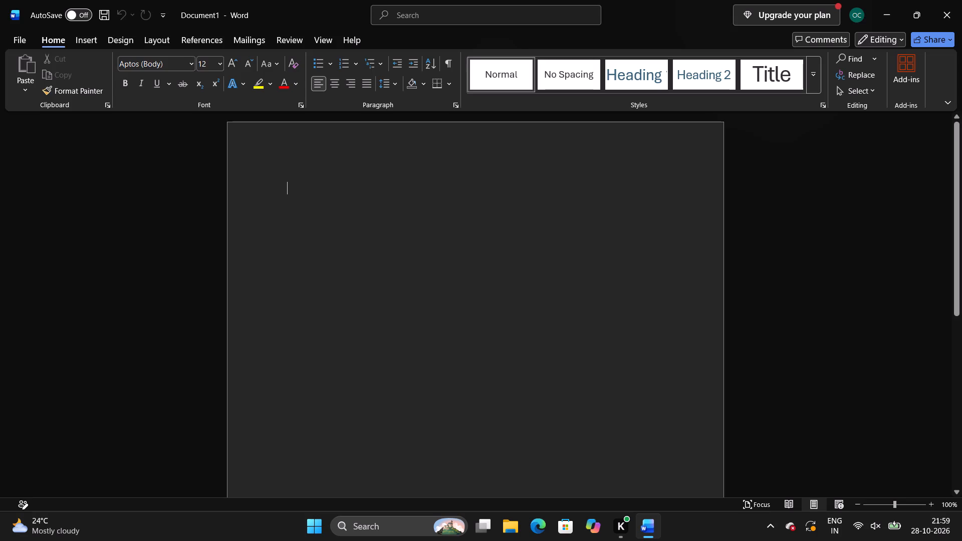
right_click(298, 188)
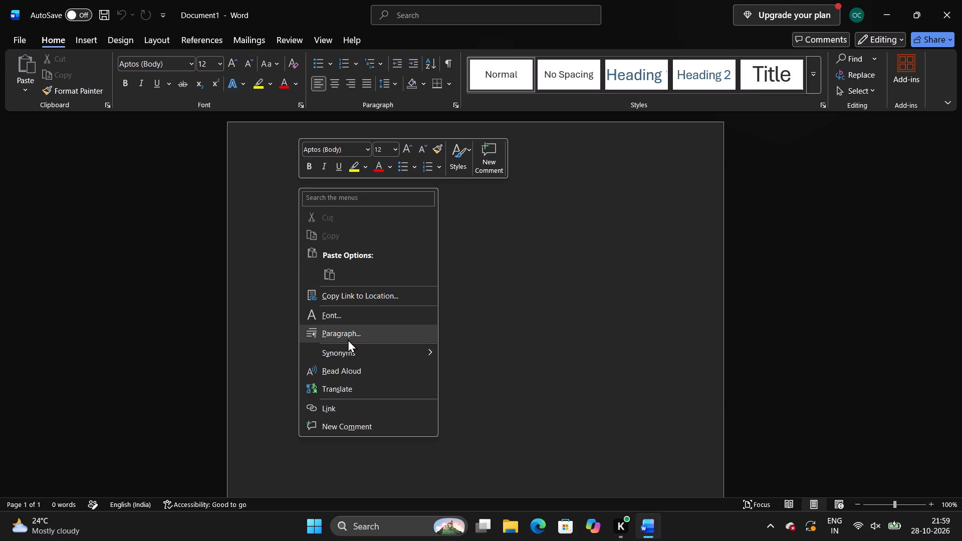
left_click(592, 334)
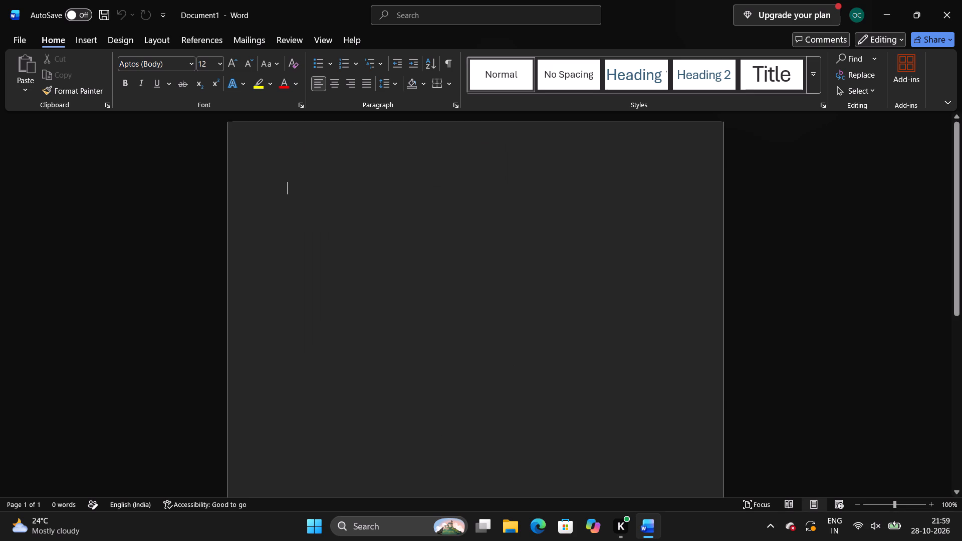
Copy the recent VirtualBox screenshot ending in 21_55_52 from File Explorer and paste it into the blank Word document.
left_click(515, 529)
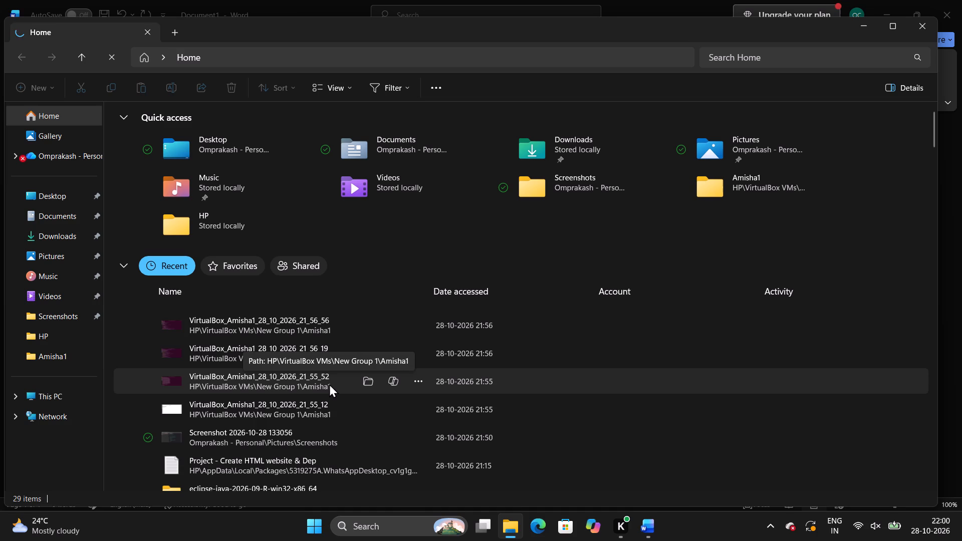
right_click(295, 381)
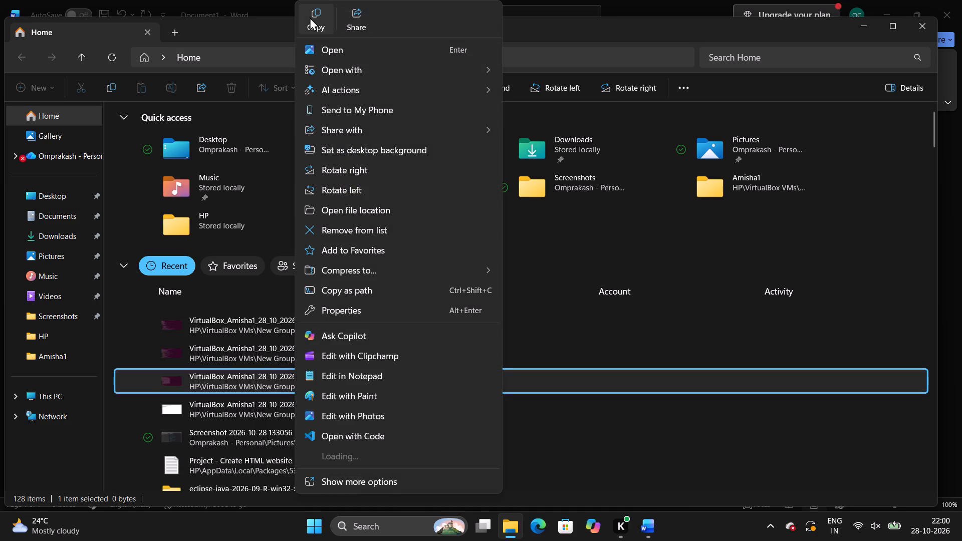
left_click(310, 17)
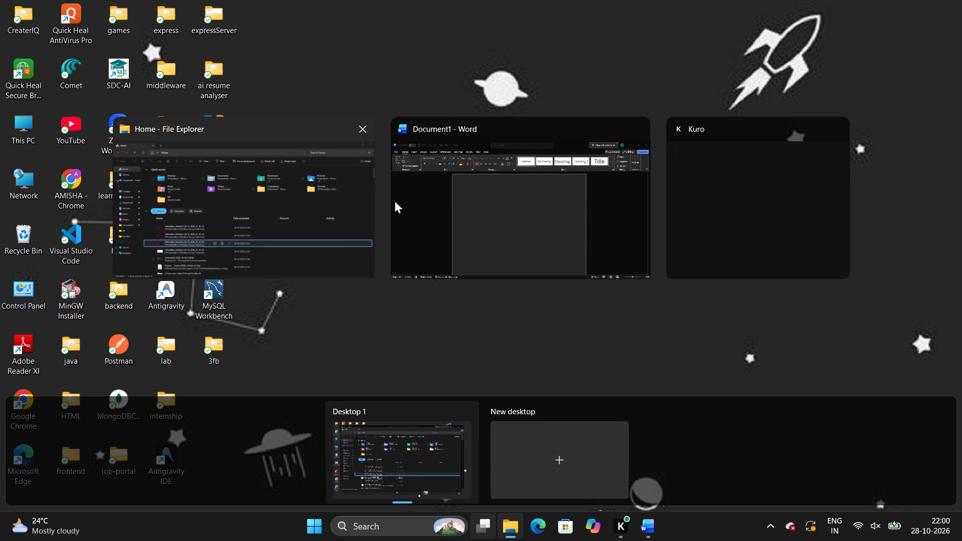
left_click(498, 229)
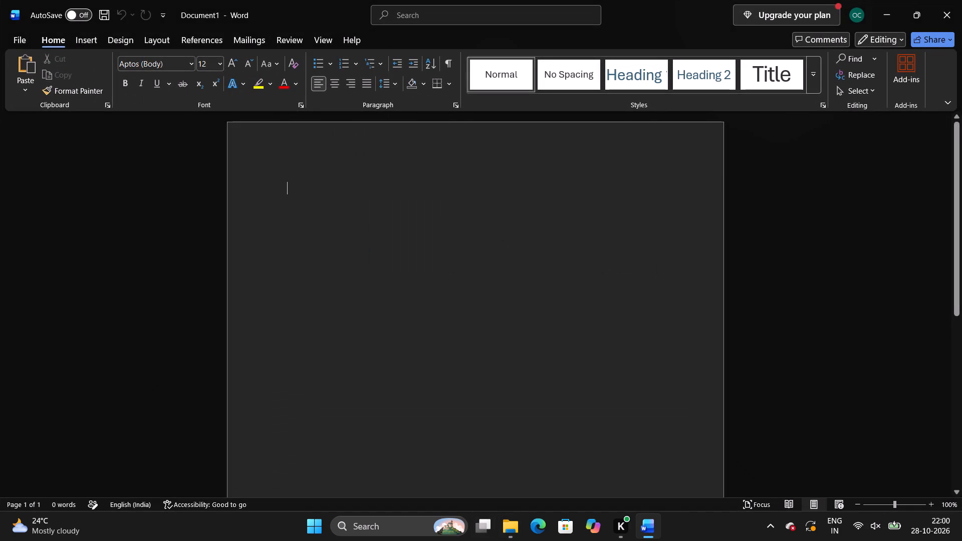
key("ctrl+v")
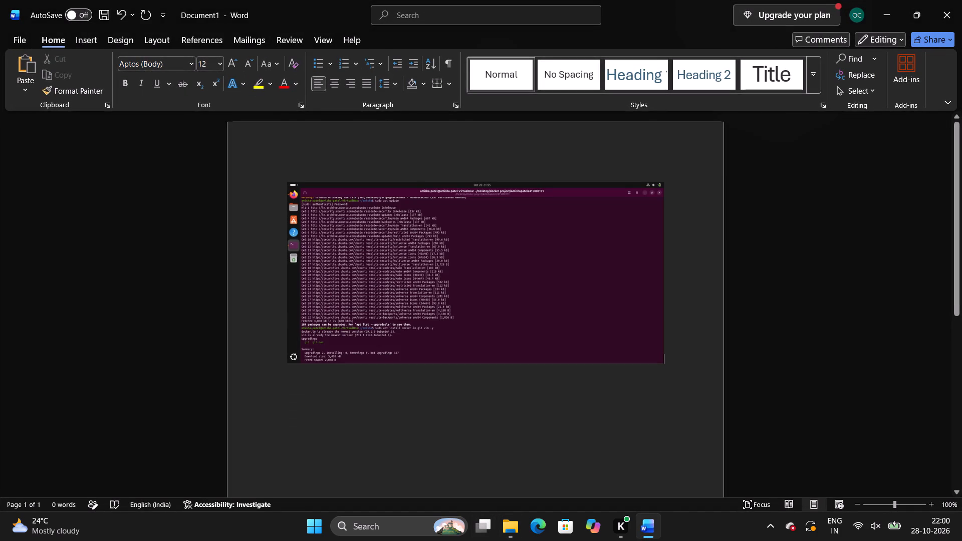
Copy the VirtualBox screenshot ending in 21_56_19 from File Explorer and paste it on a new line below the first image in Word.
left_click(485, 213)
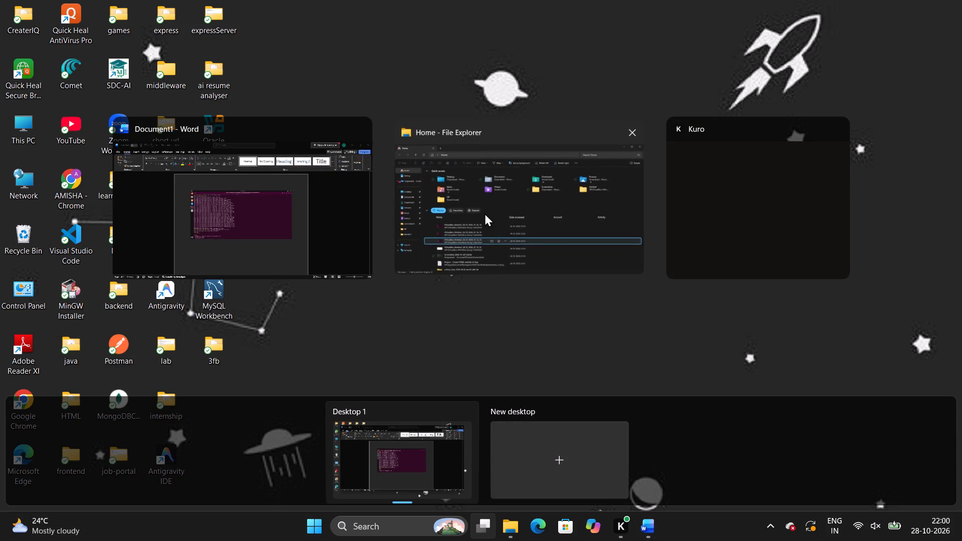
left_click(306, 348)
right_click(306, 348)
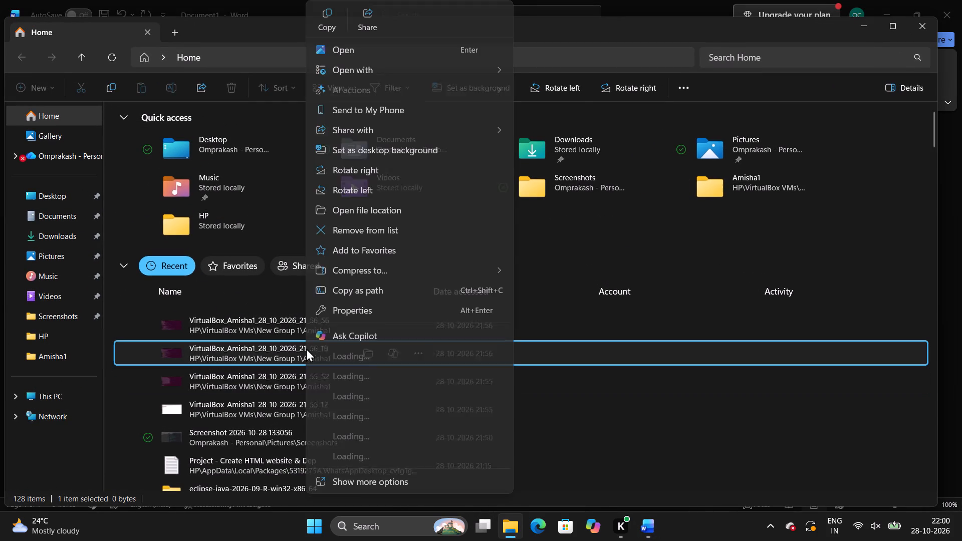
left_click(336, 17)
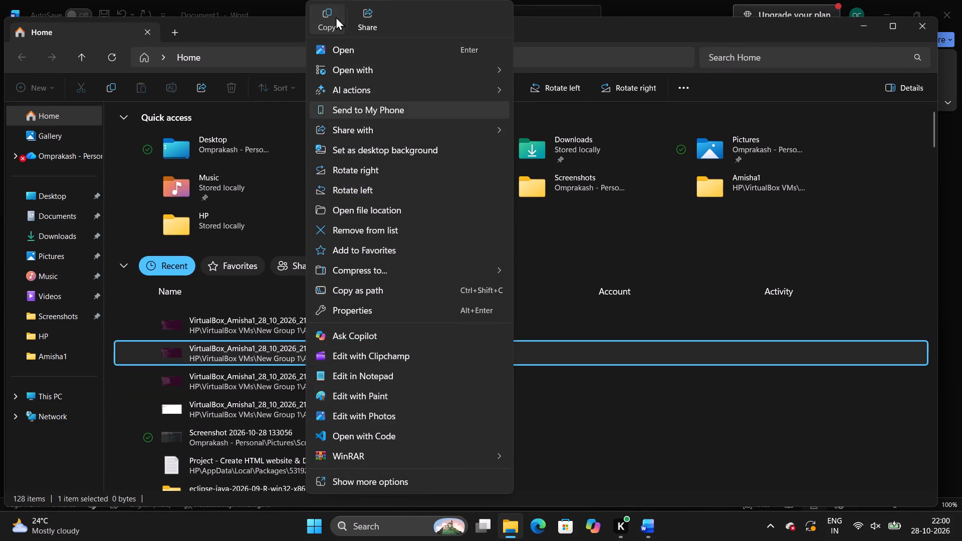
left_click(486, 184)
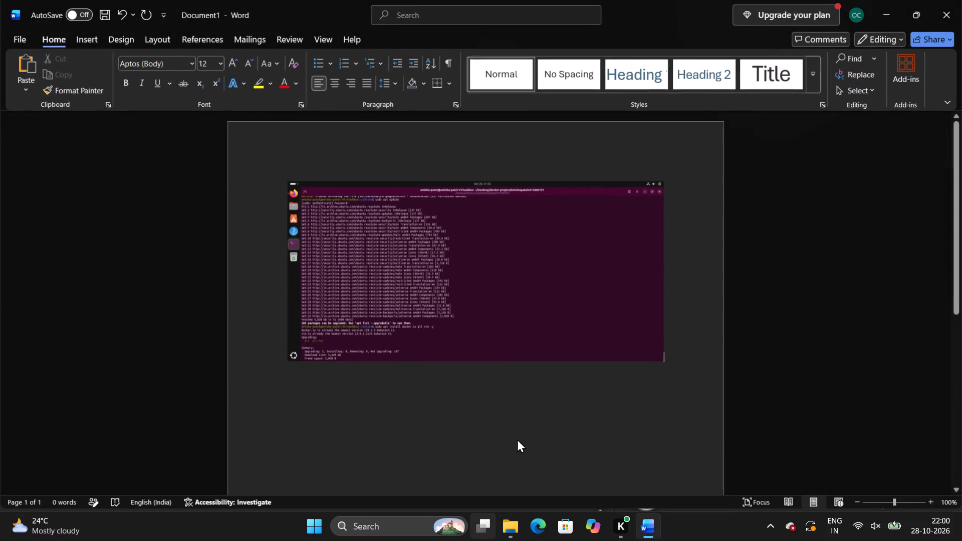
key("Return")
key("ctrl+v")
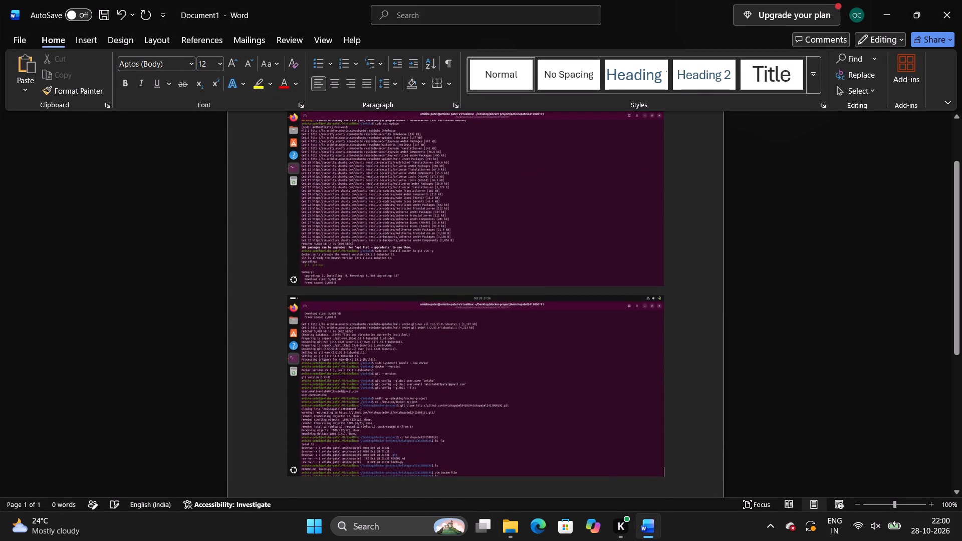
Copy the VirtualBox screenshot ending in 21_56_56 from File Explorer and paste it on a new line below the second image in Word.
left_click(544, 189)
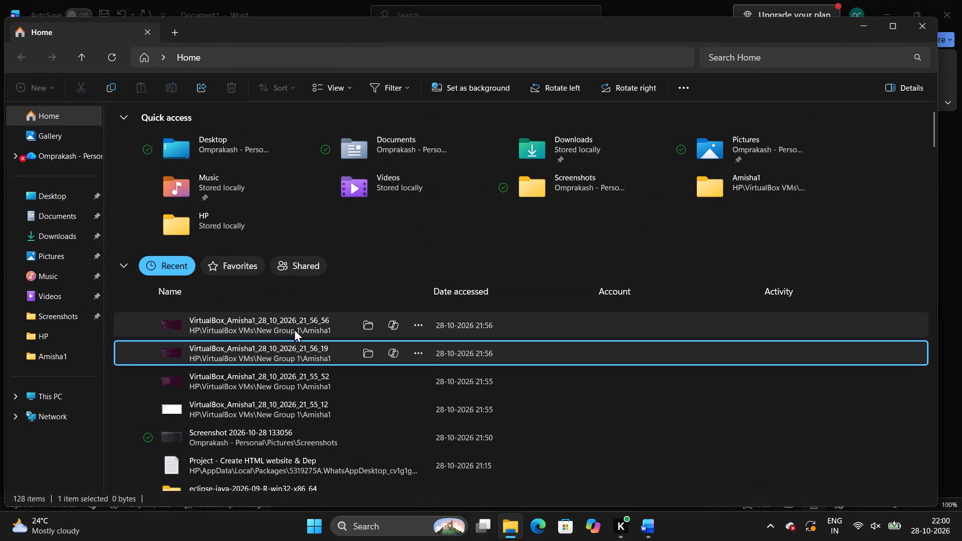
left_click(287, 330)
right_click(287, 330)
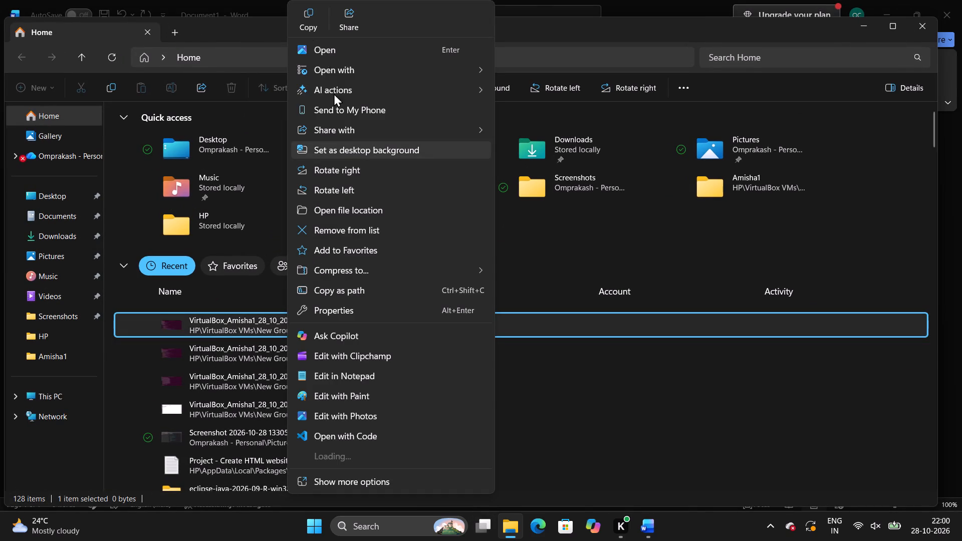
left_click(306, 22)
left_click(470, 218)
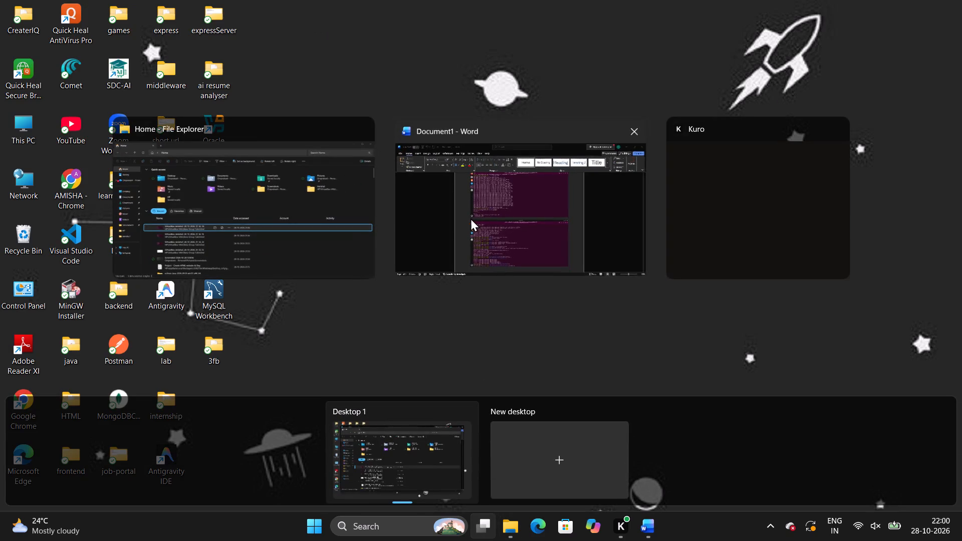
key("Return")
key("ctrl+v")
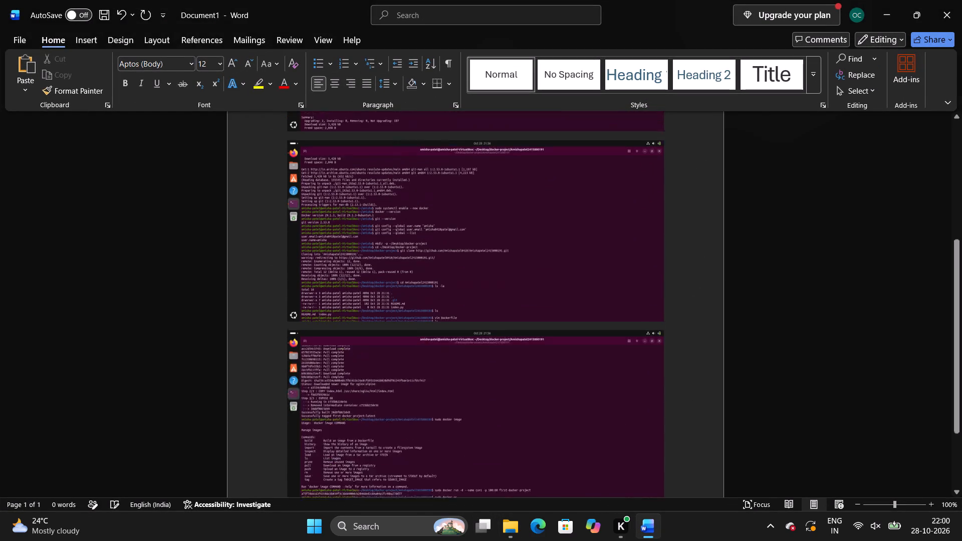
Copy the VirtualBox screenshot ending in 21_55_12 from File Explorer and paste it on a new line below the third image in Word.
left_click(538, 178)
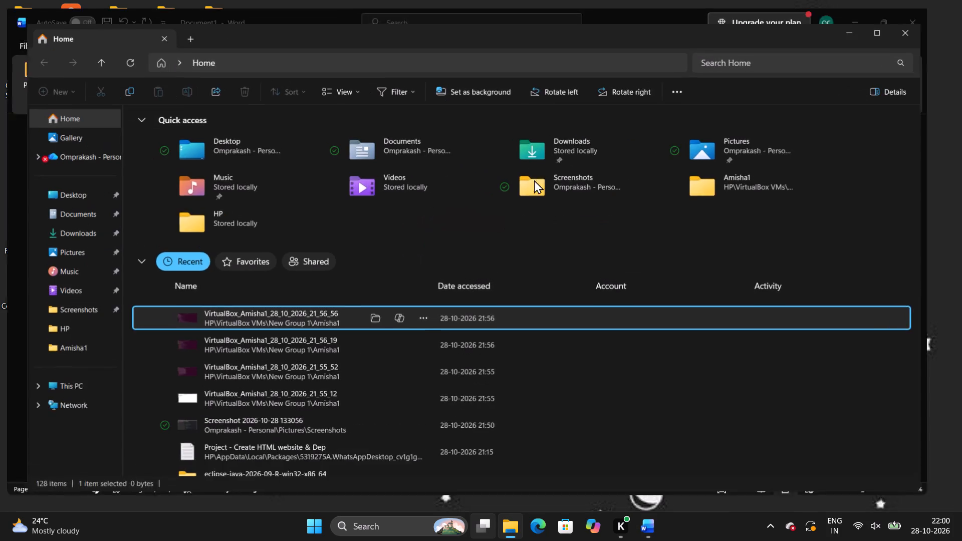
left_click(311, 416)
right_click(311, 416)
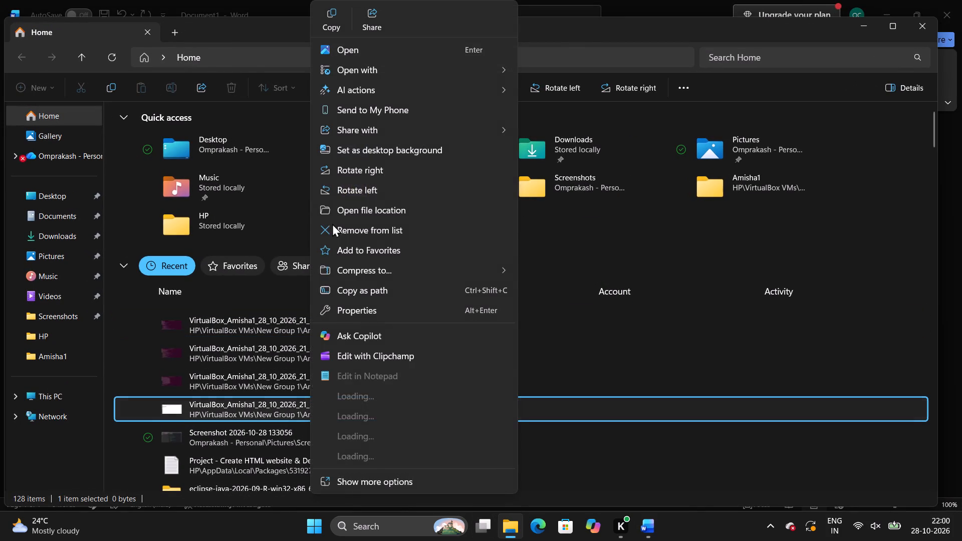
left_click(338, 23)
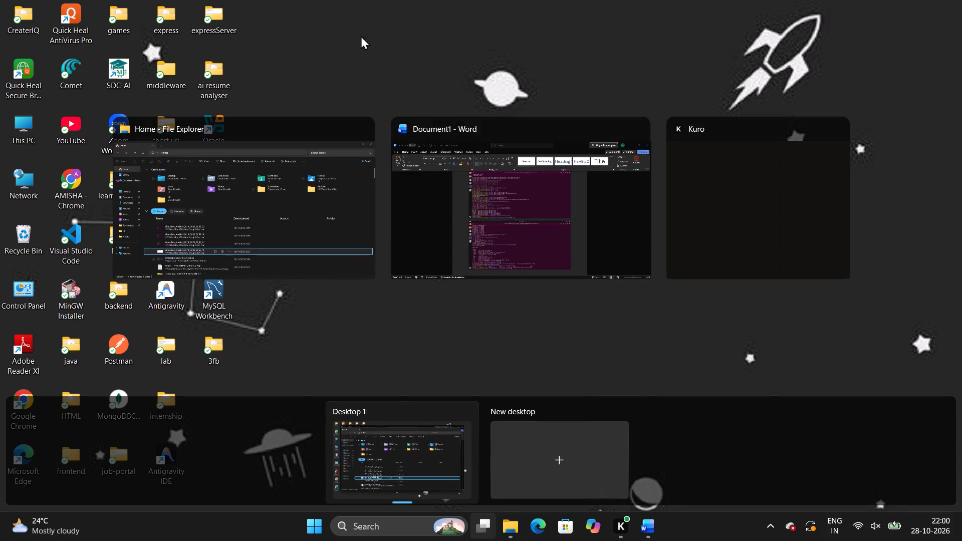
left_click(530, 249)
key("Return")
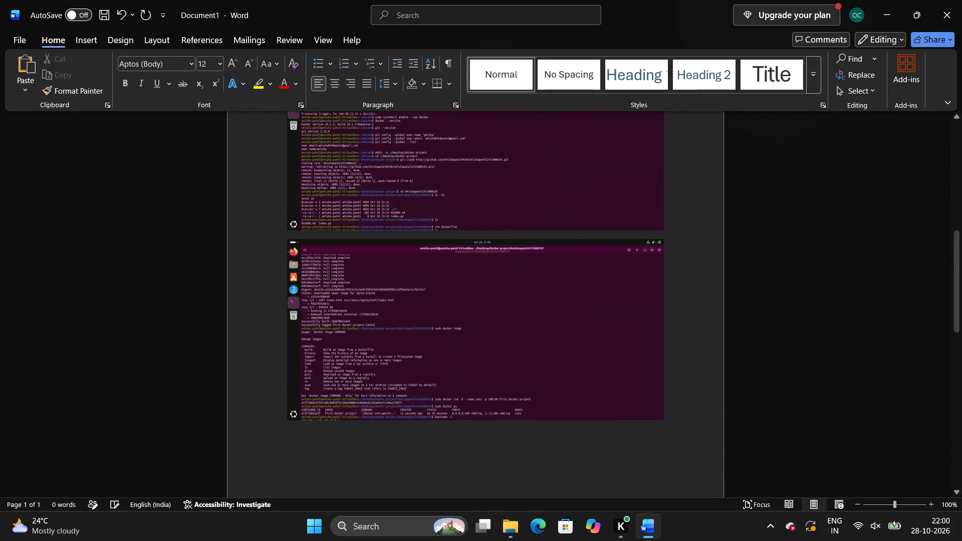
key("ctrl+v")
Place the text cursor in front of the first screenshot at the start of the document.
scroll(587, 276, "up", 4)
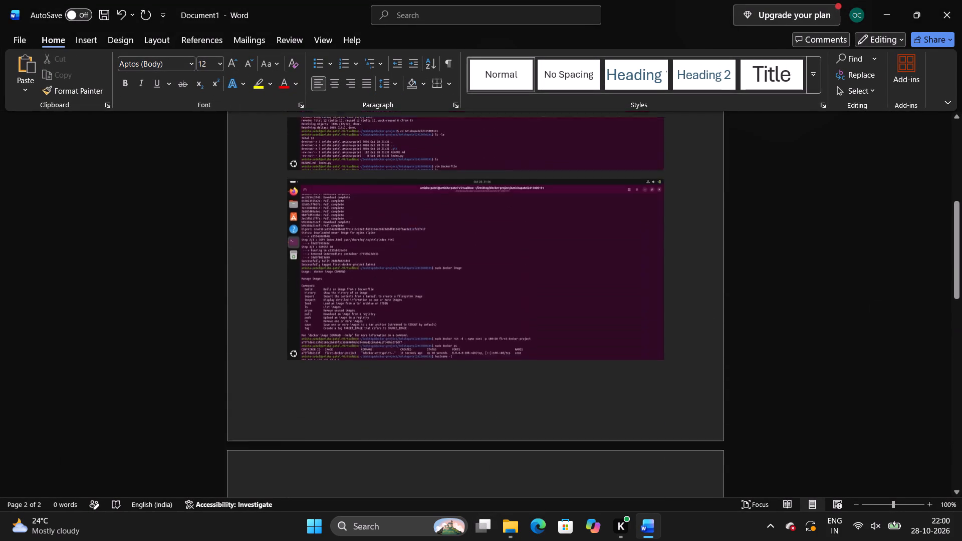
scroll(587, 276, "up", 3)
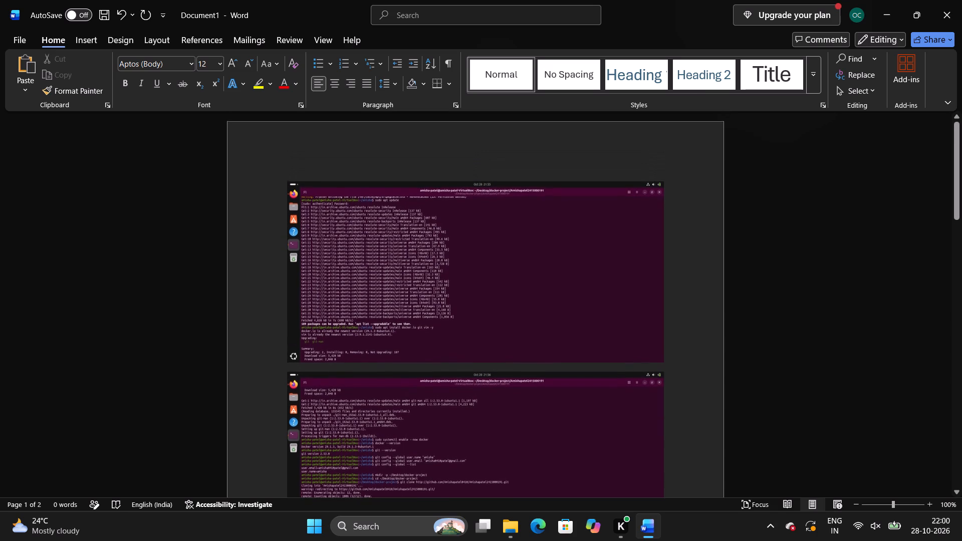
left_click(317, 153)
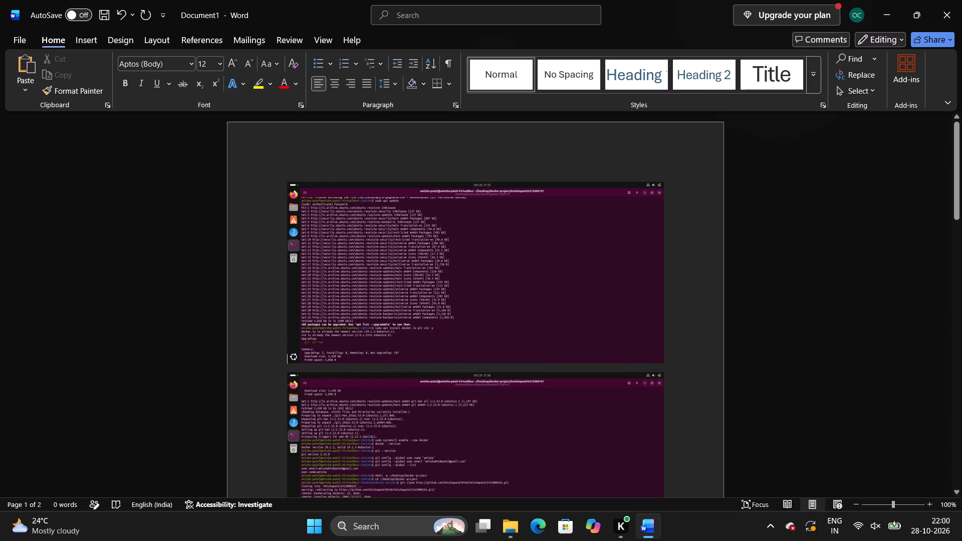
left_click(287, 180)
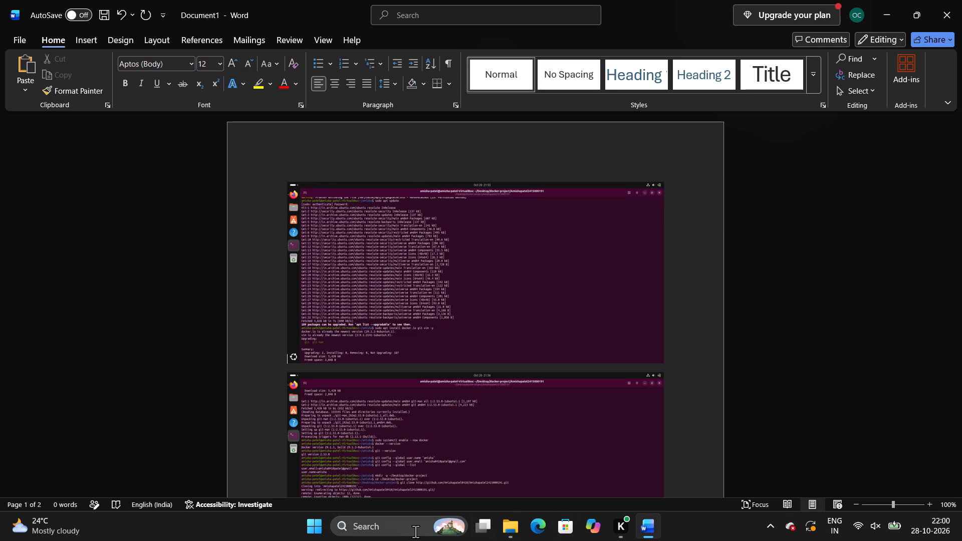
Open Windows Search to switch from the Word document to another app.
left_click(392, 530)
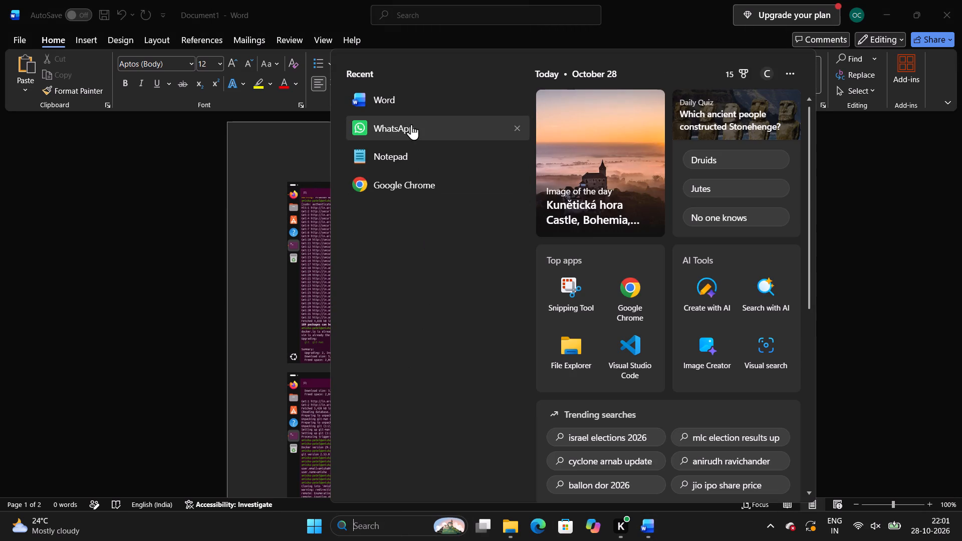
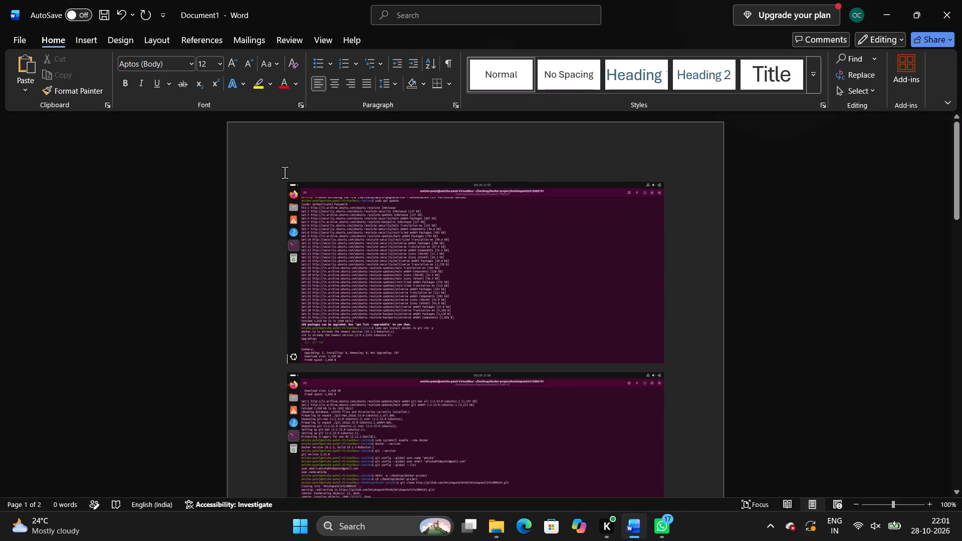
Paste the copied terminal screenshot above the first image at the start of the document.
left_click(285, 172)
key("ctrl+v")
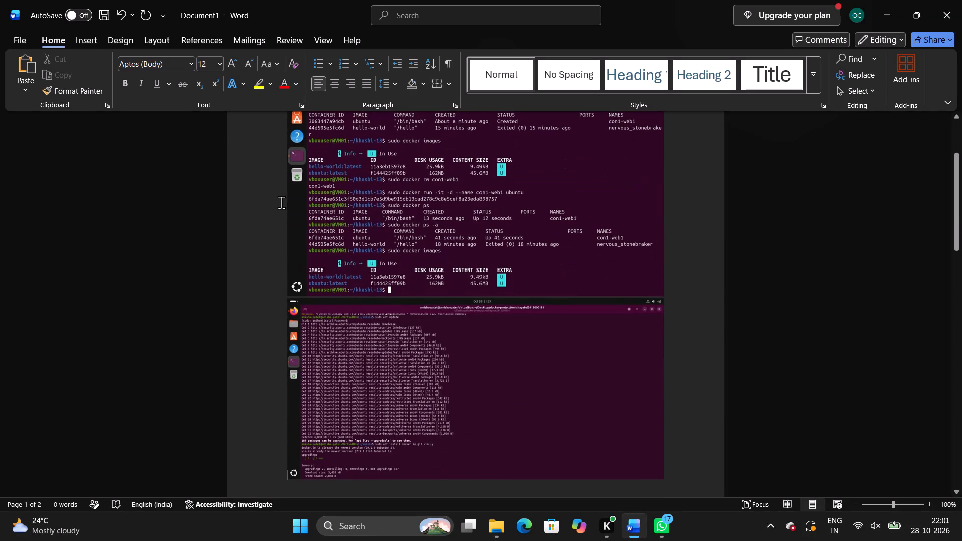
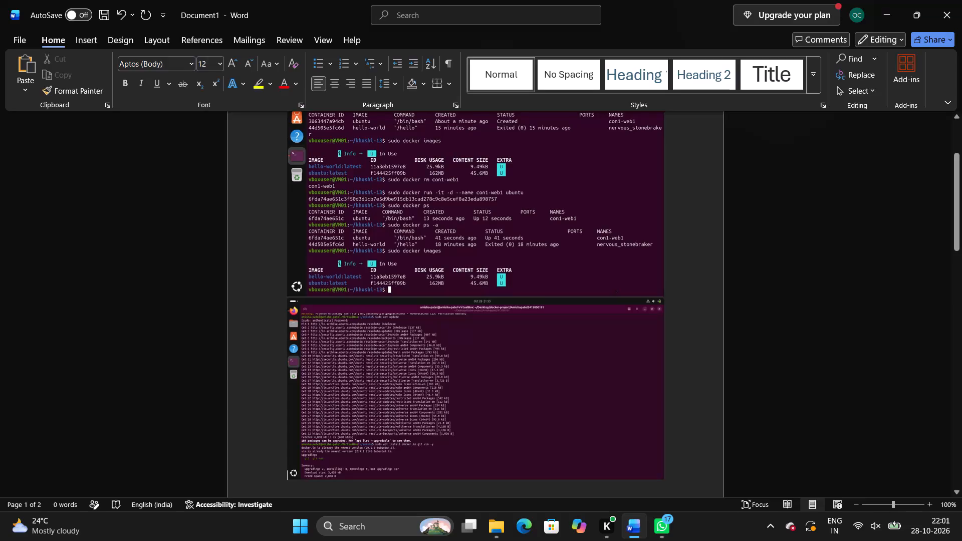
Paste the copied screenshot of the static website page directly after the first terminal screenshot in the document.
left_click(678, 288)
key("ctrl+v")
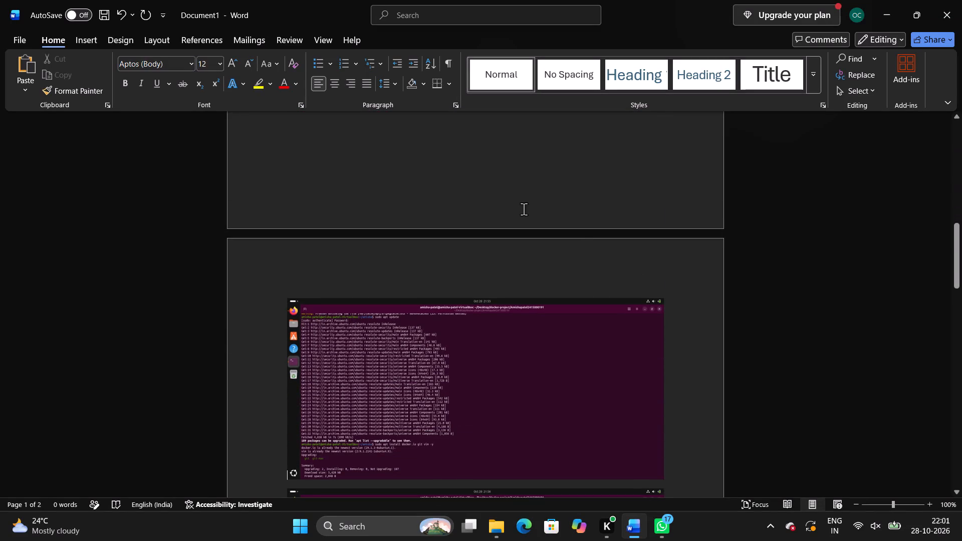
Add the Normal-style title "Experiment 5" above the first screenshot at the start of the document.
scroll(524, 209, "up", 8)
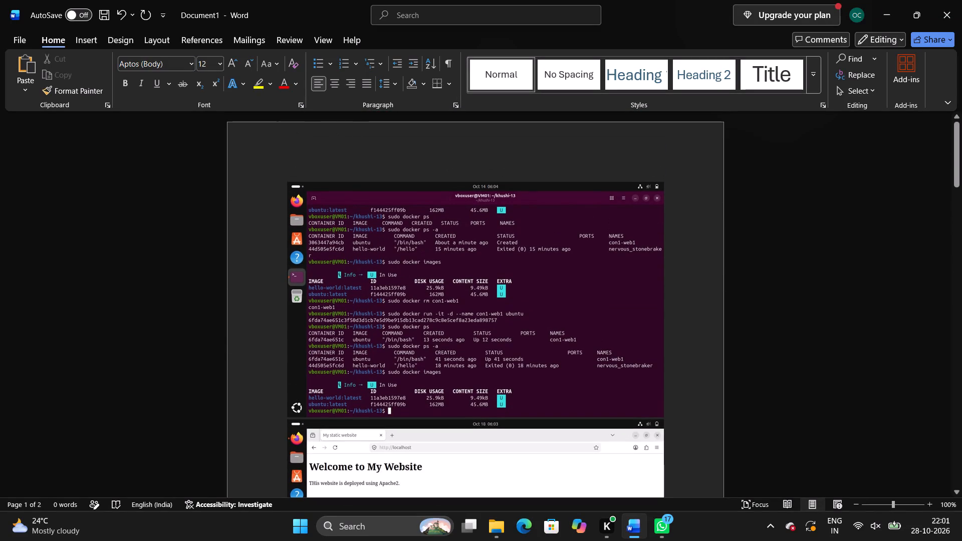
left_click(287, 150)
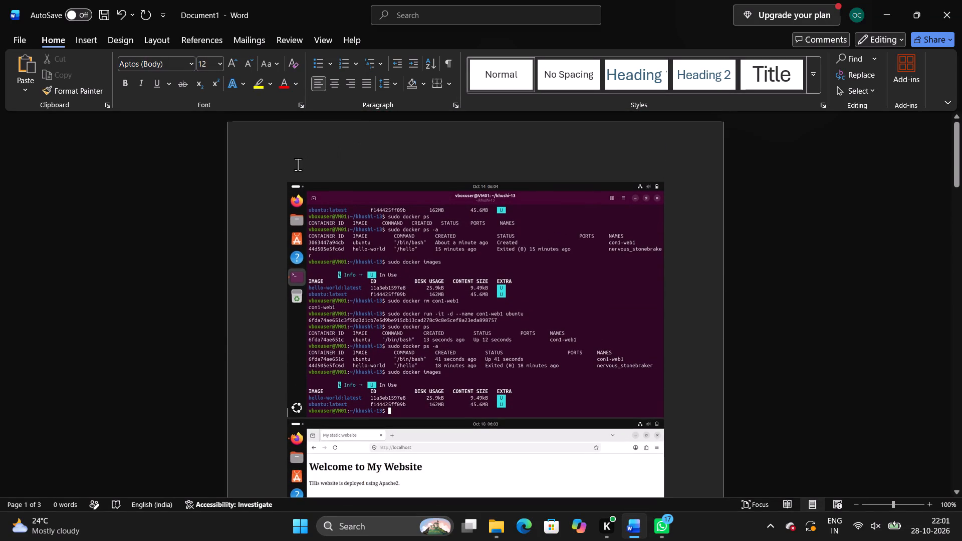
left_click(295, 161)
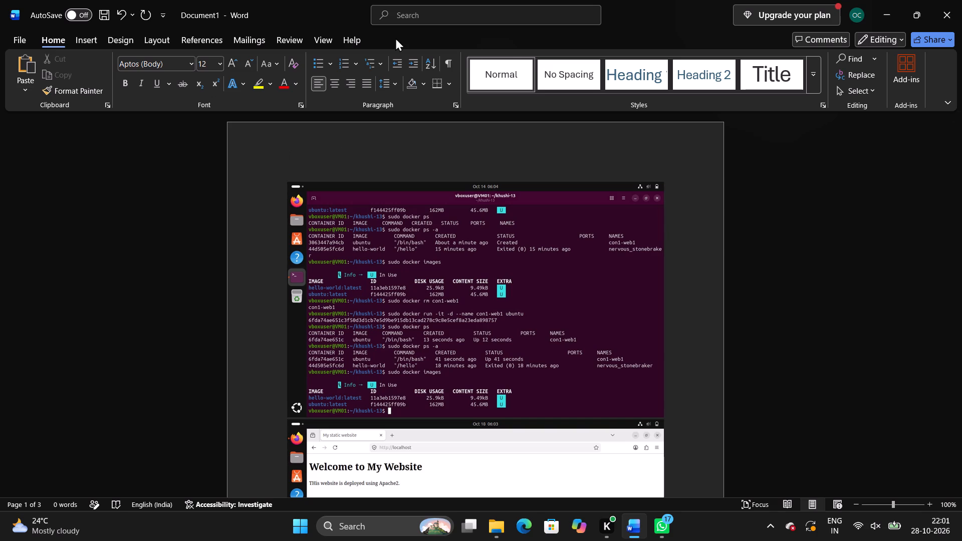
left_click(515, 69)
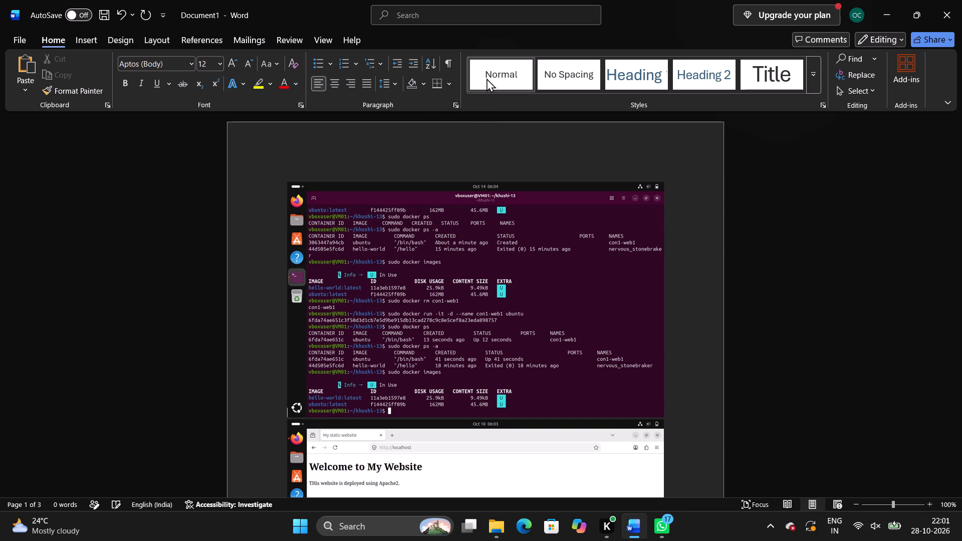
left_click(290, 168)
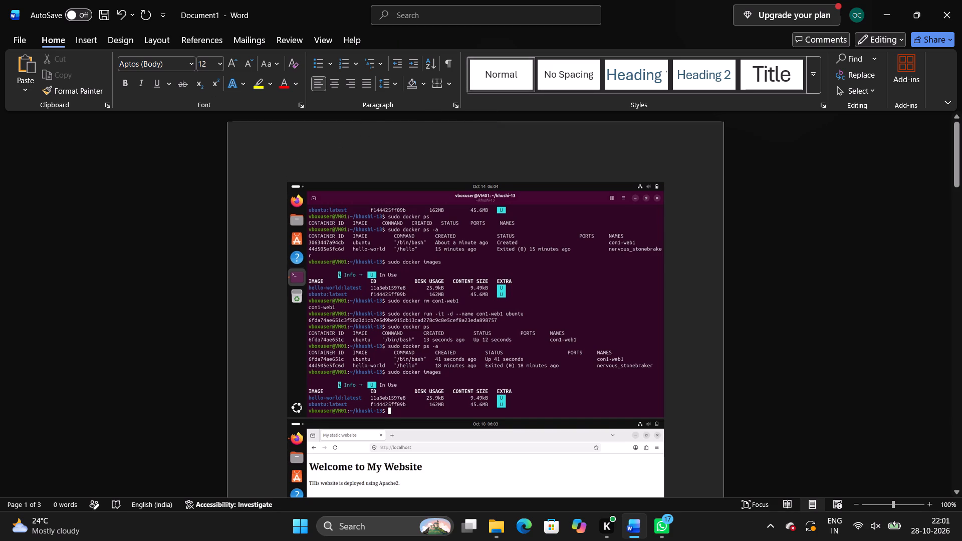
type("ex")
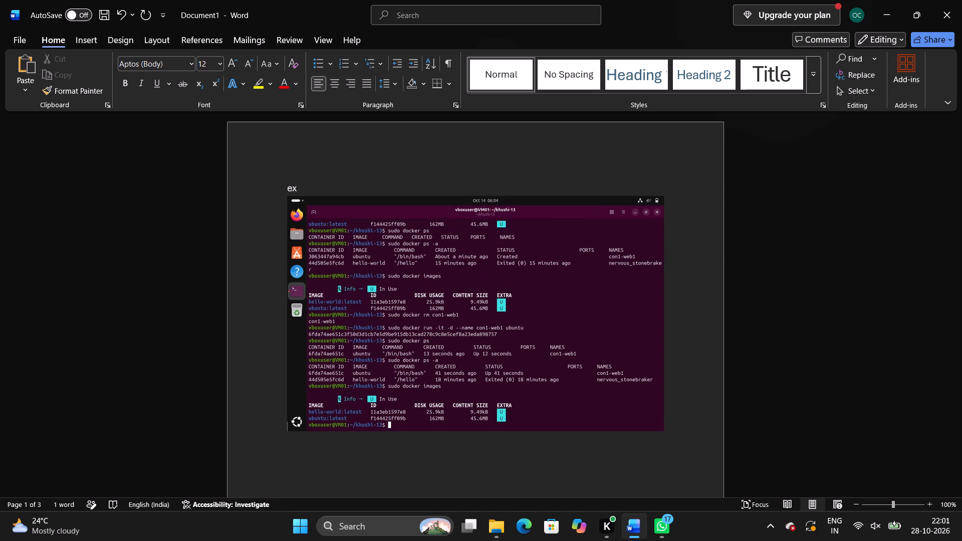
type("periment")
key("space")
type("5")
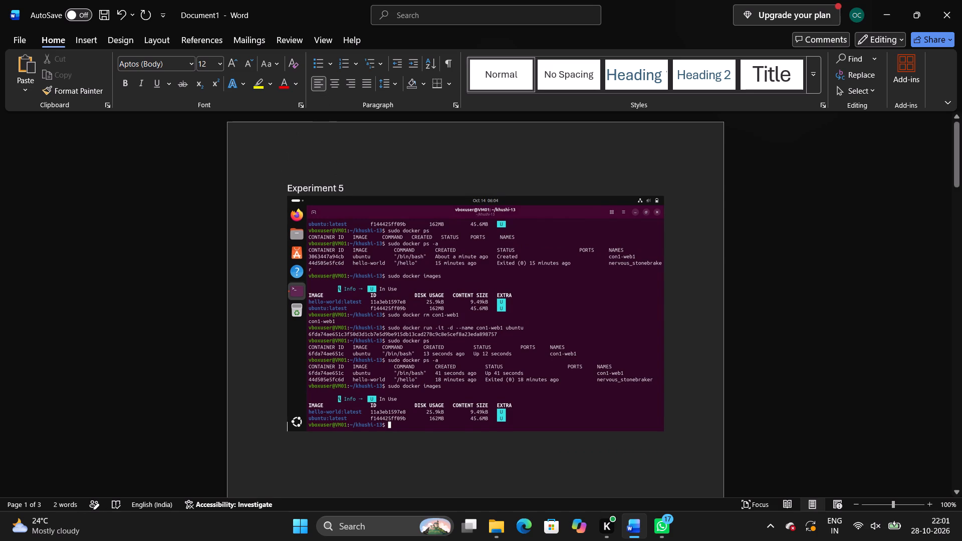
Reduce the height and width of the terminal screenshot under the "Experiment 5" heading on the first page.
scroll(395, 307, "down", 3)
scroll(395, 307, "up", 1)
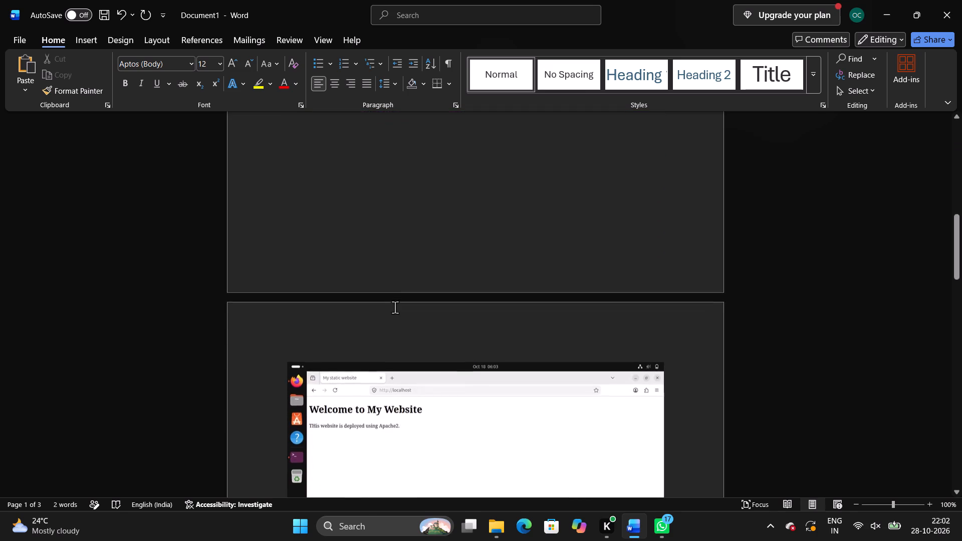
scroll(395, 307, "up", 2)
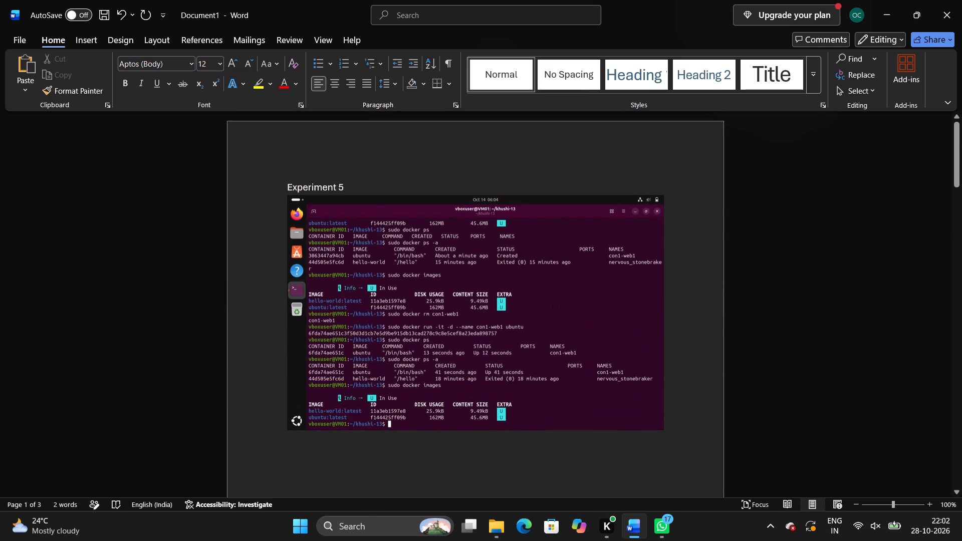
scroll(395, 307, "up", 1)
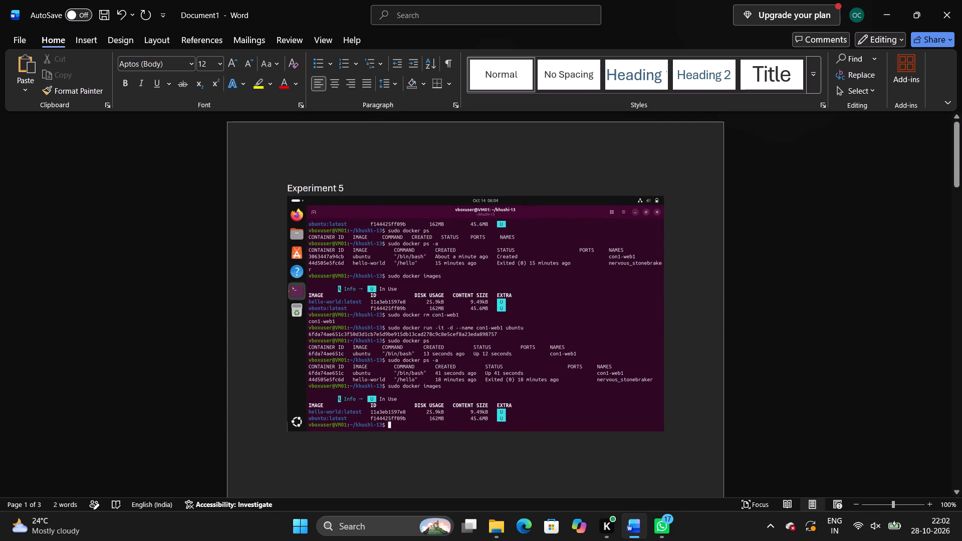
left_click_drag(477, 429, 478, 389)
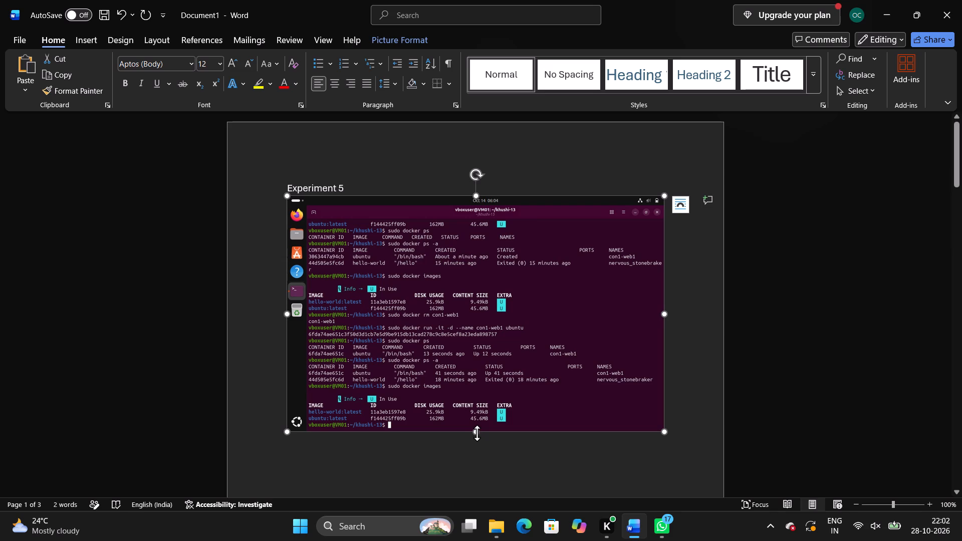
left_click_drag(477, 433, 479, 398)
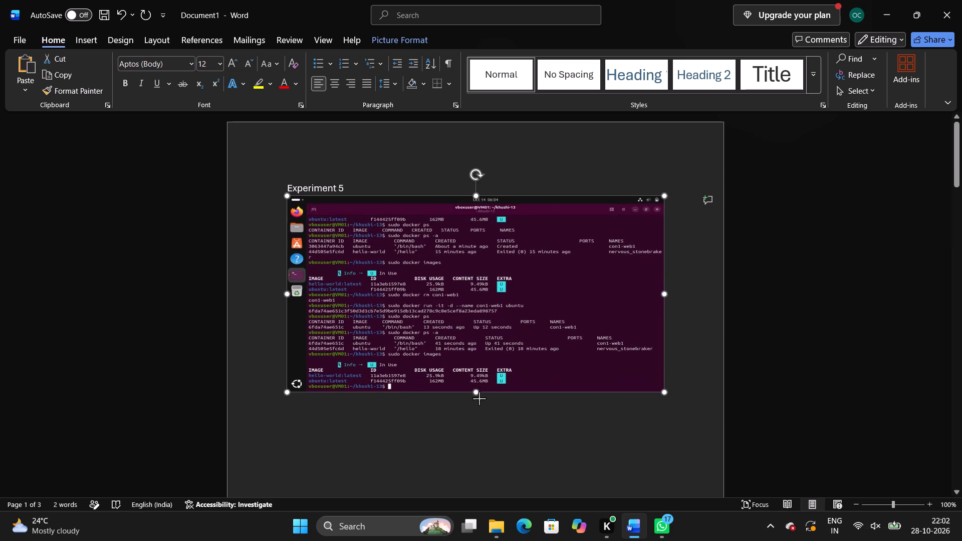
left_click_drag(479, 398, 483, 414)
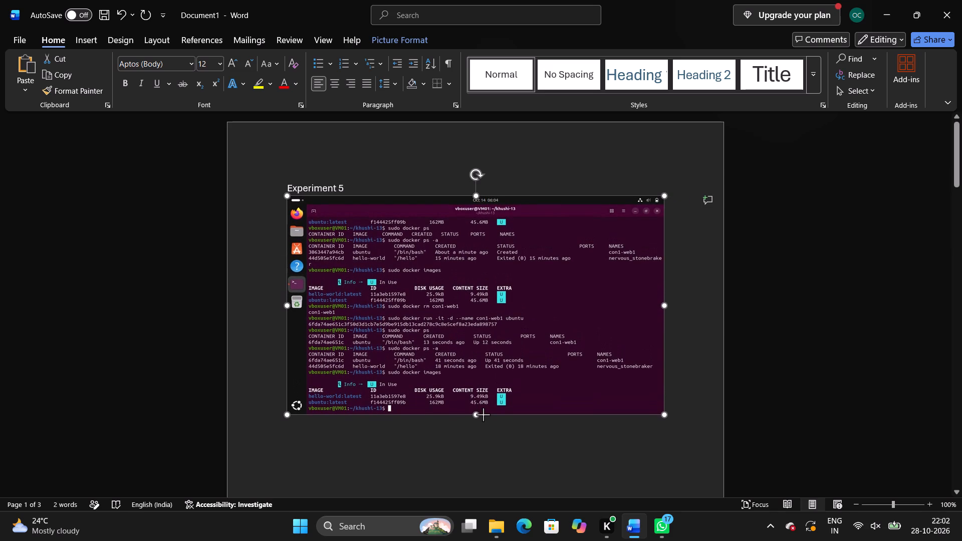
left_click_drag(483, 414, 483, 399)
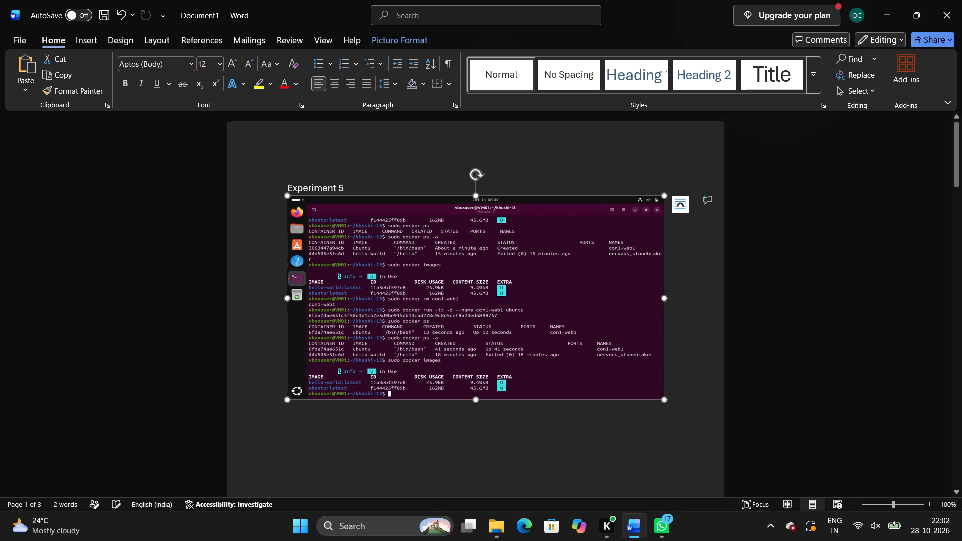
left_click_drag(666, 298, 661, 298)
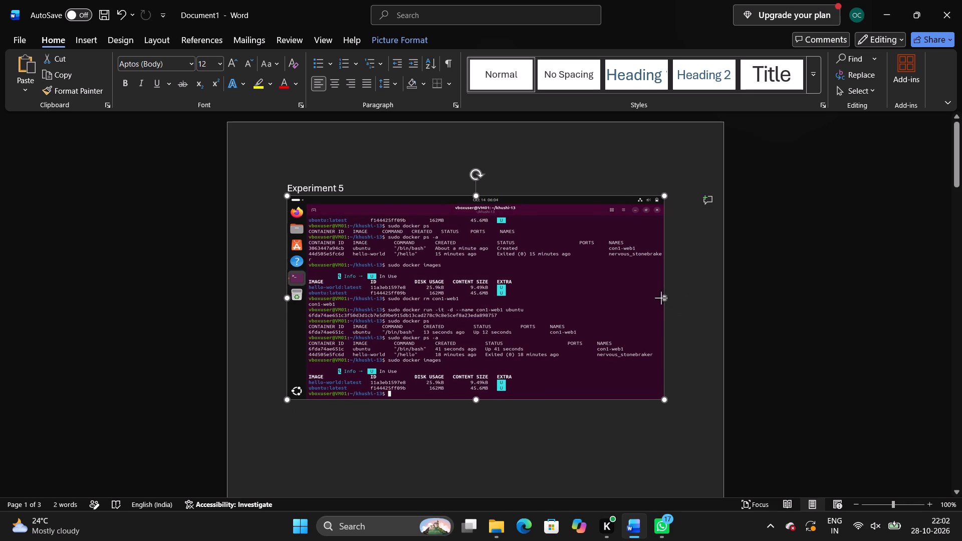
left_click_drag(661, 298, 626, 305)
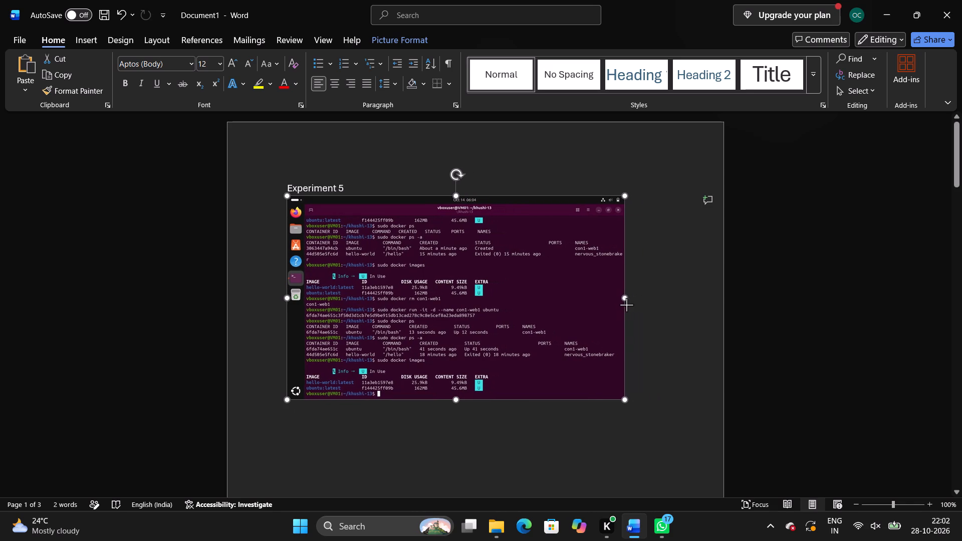
left_click_drag(626, 305, 640, 305)
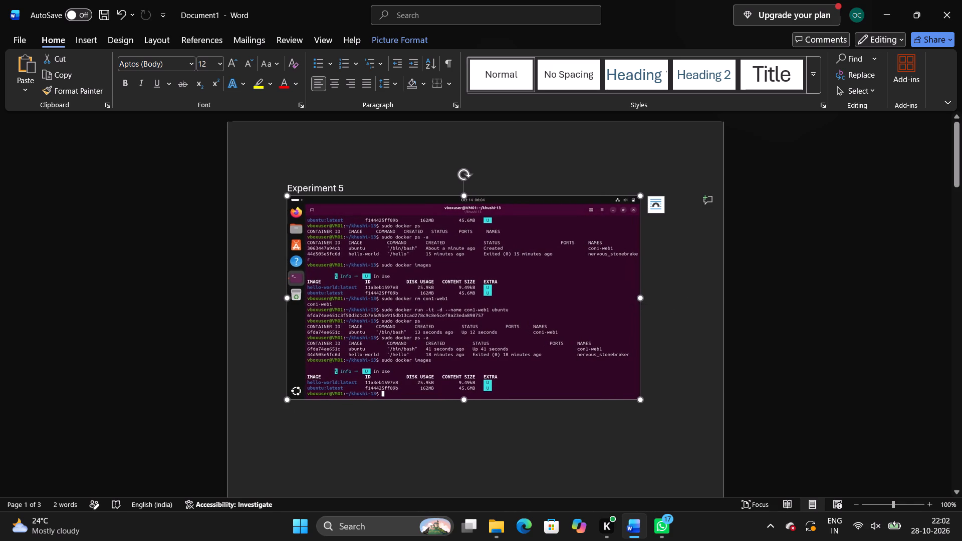
Reduce the height of the "Welcome to My Website" screenshot at the start of the second page, keeping its width.
scroll(483, 379, "down", 3)
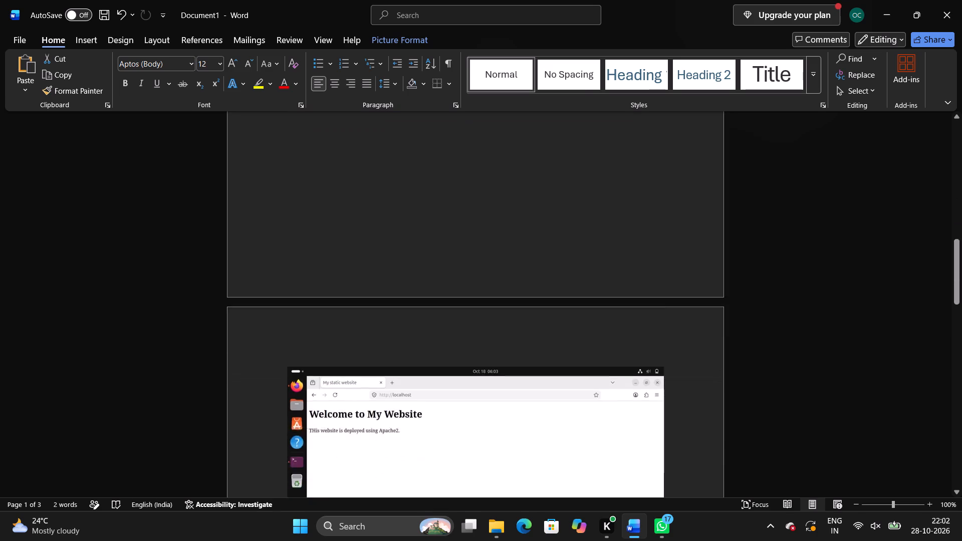
scroll(483, 379, "down", 3)
left_click(449, 309)
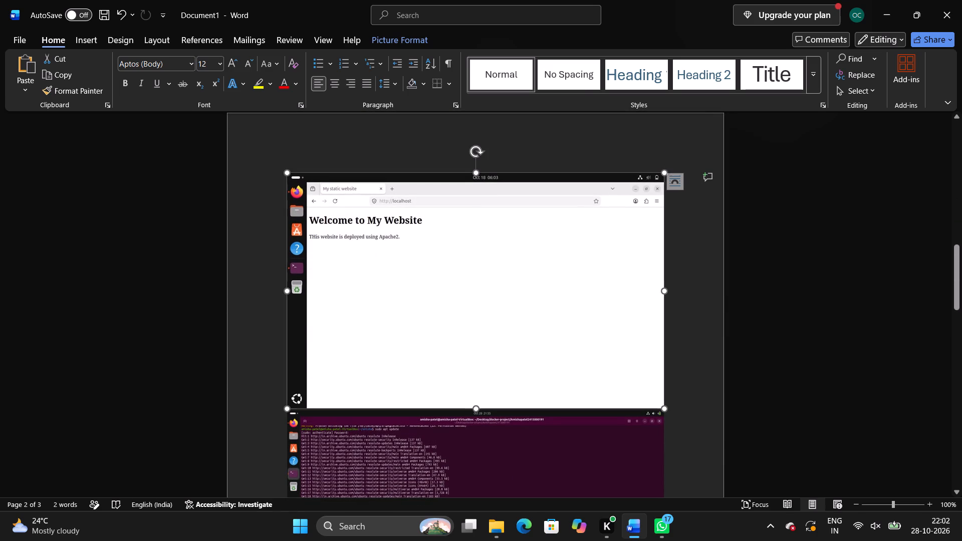
left_click_drag(476, 407, 471, 355)
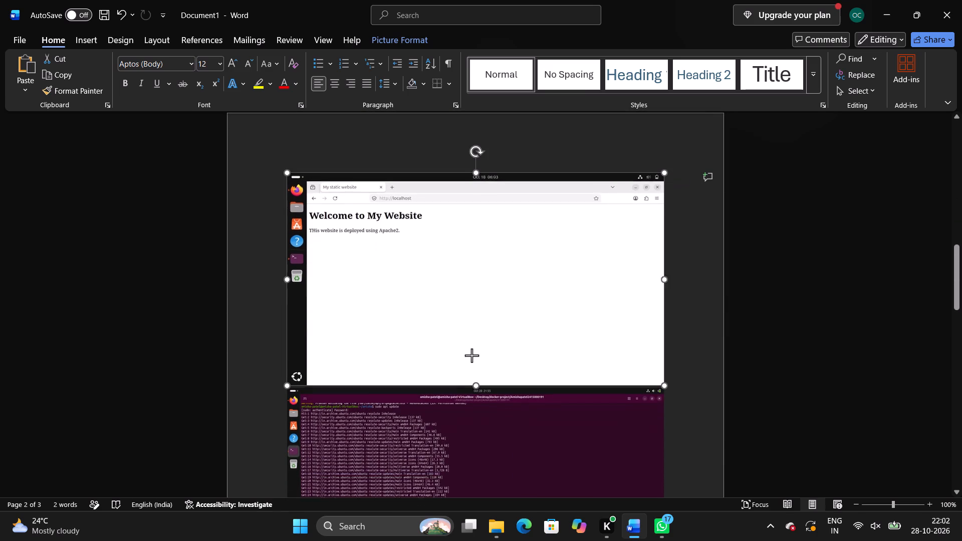
left_click_drag(471, 355, 495, 407)
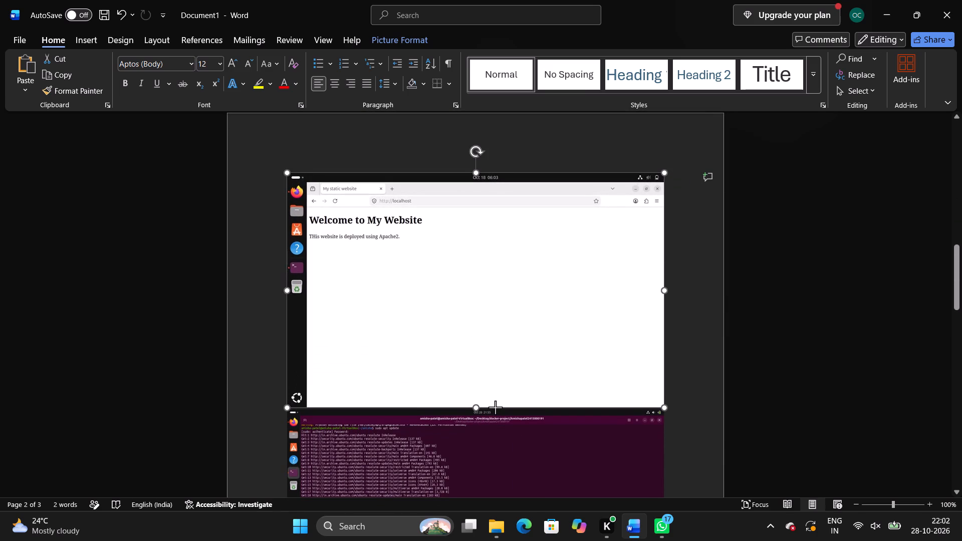
left_click_drag(495, 407, 488, 366)
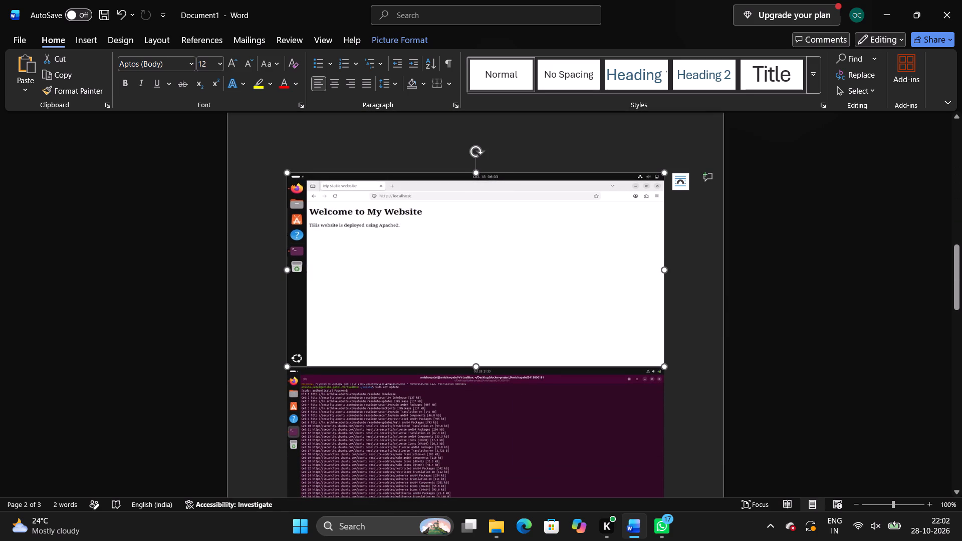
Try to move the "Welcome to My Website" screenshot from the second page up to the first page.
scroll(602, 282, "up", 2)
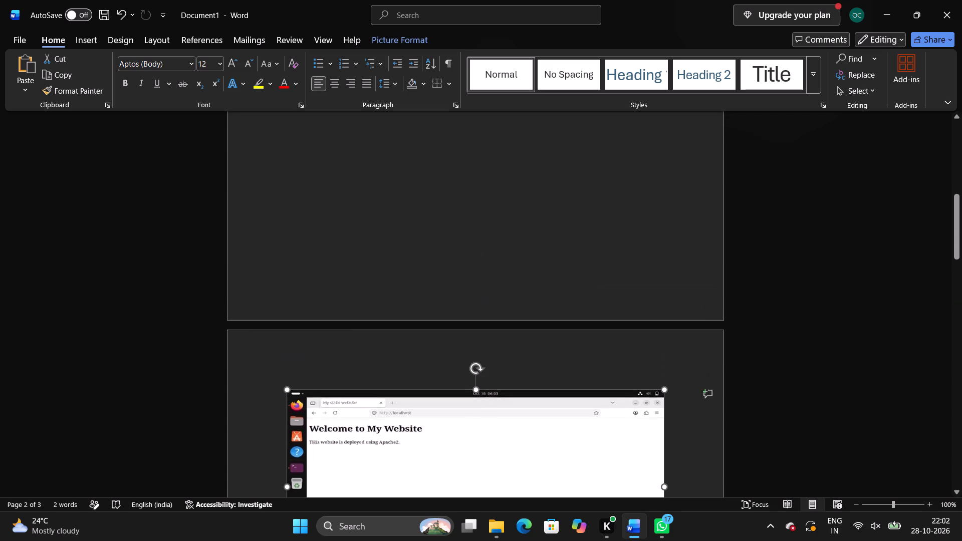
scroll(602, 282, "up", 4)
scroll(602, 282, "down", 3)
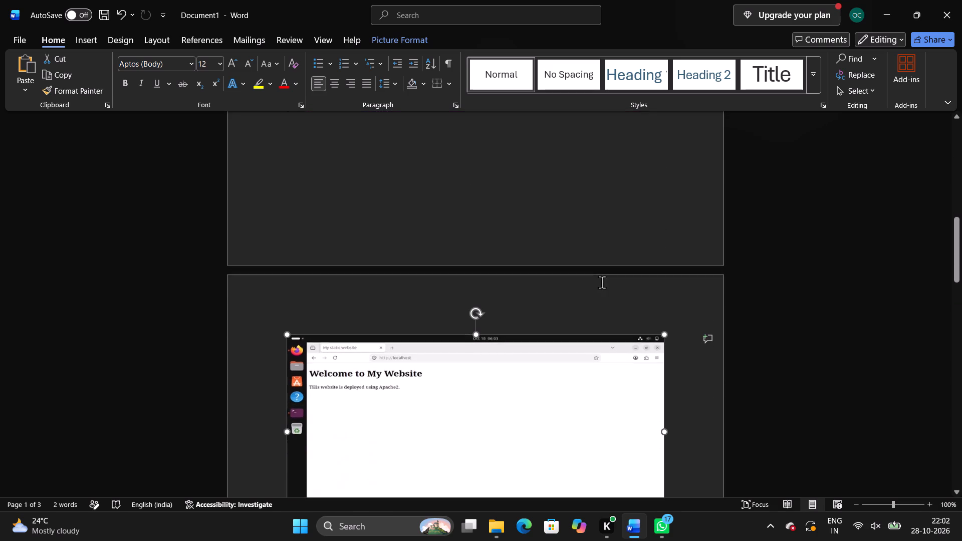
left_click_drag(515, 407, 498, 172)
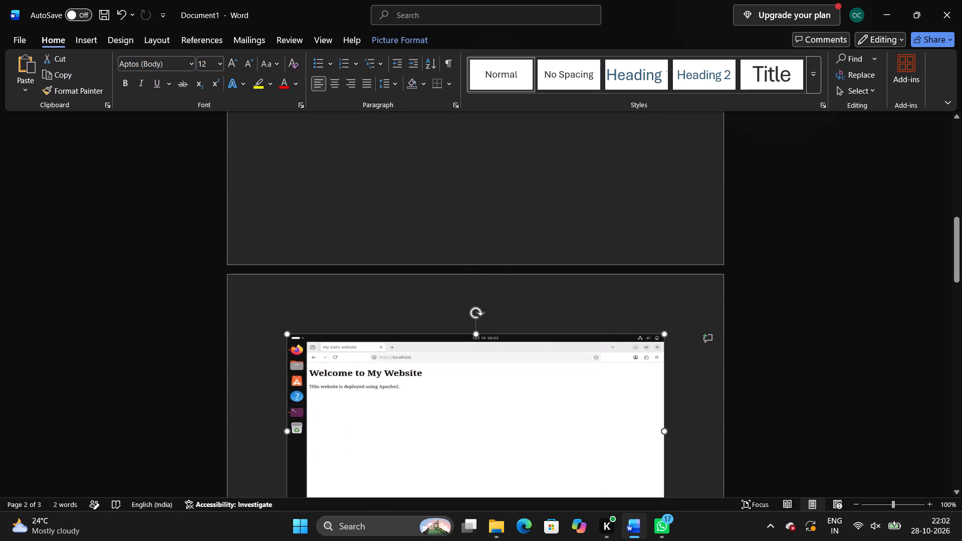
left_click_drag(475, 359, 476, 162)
Add a new line directly after the terminal screenshot on the first page.
scroll(486, 332, "up", 6)
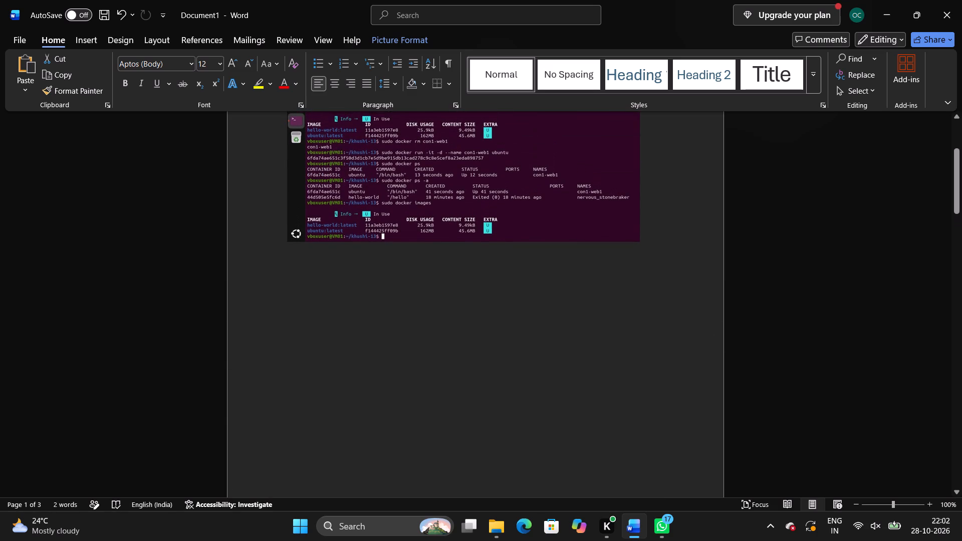
left_click(644, 233)
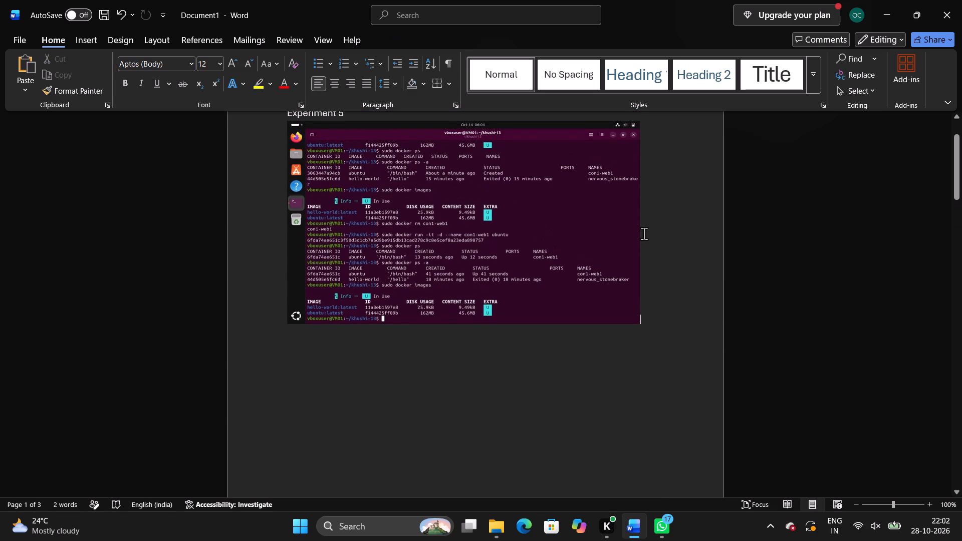
key("Return")
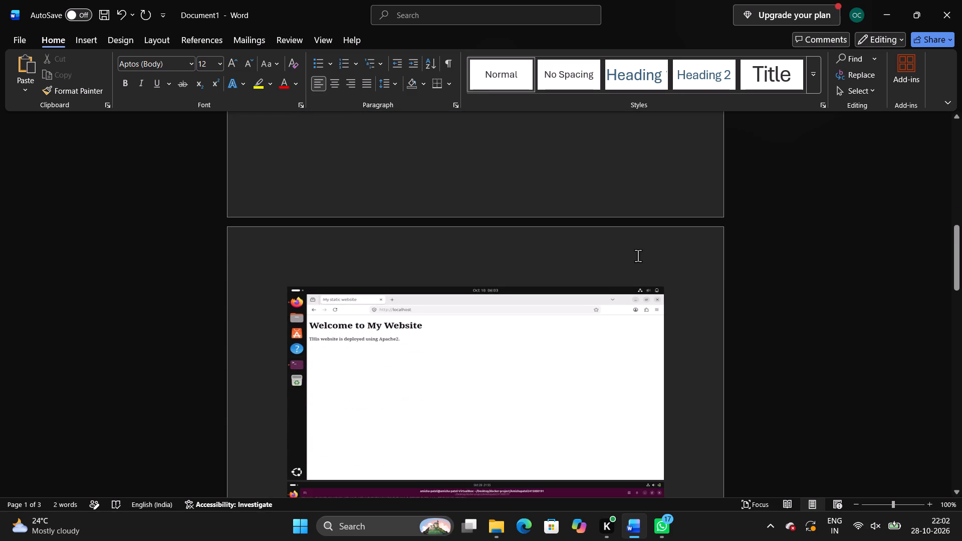
Review the layout and order of the screenshots on all pages of the document.
scroll(638, 255, "up", 5)
scroll(638, 255, "down", 2)
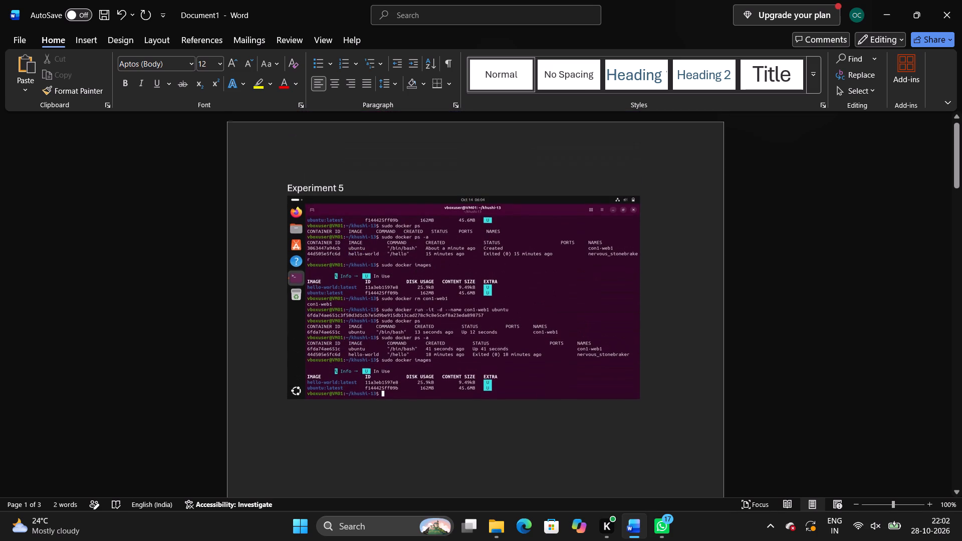
scroll(638, 255, "down", 3)
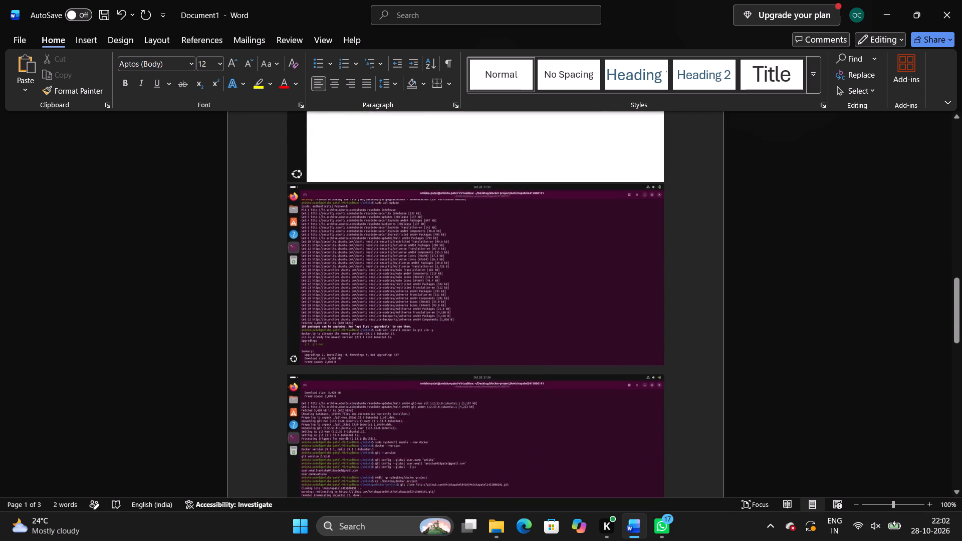
scroll(638, 255, "down", 4)
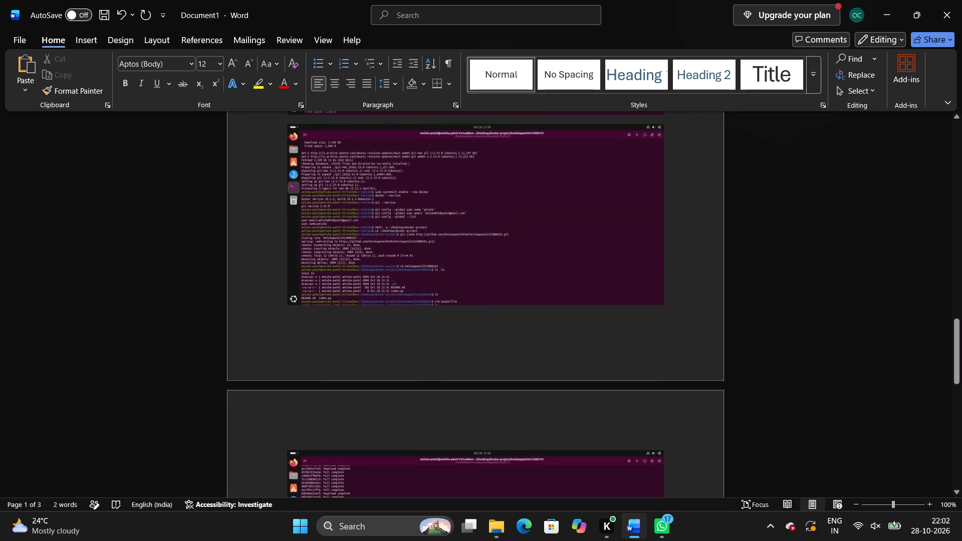
scroll(638, 255, "down", 8)
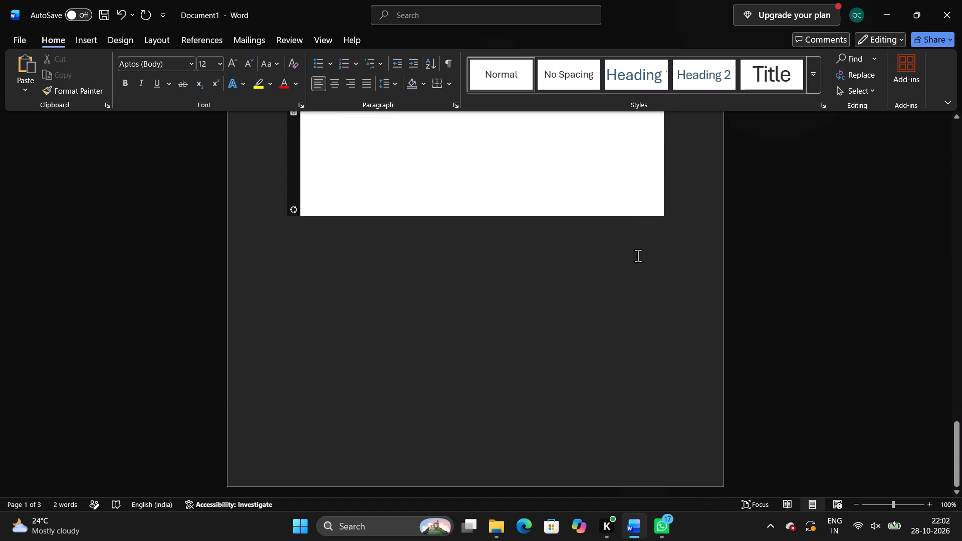
scroll(638, 255, "up", 6)
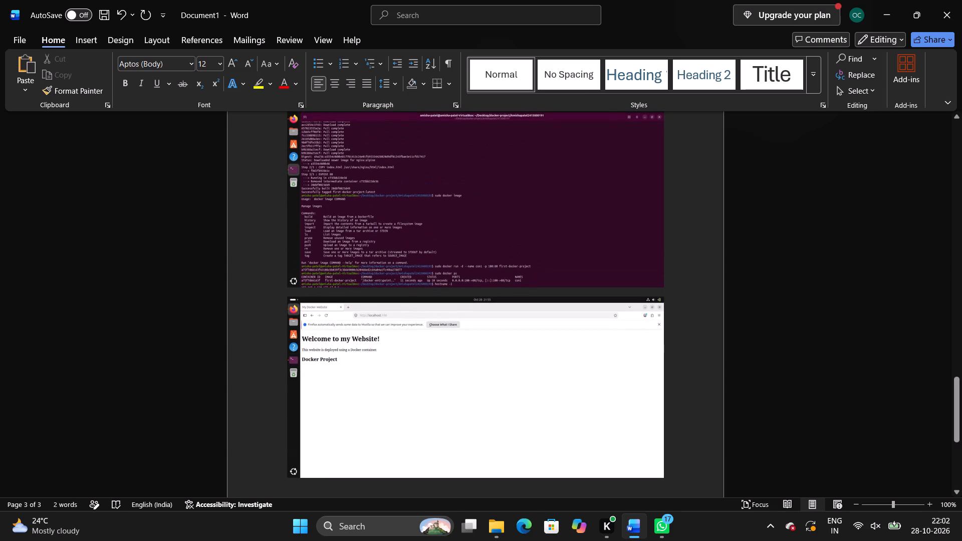
scroll(638, 255, "up", 12)
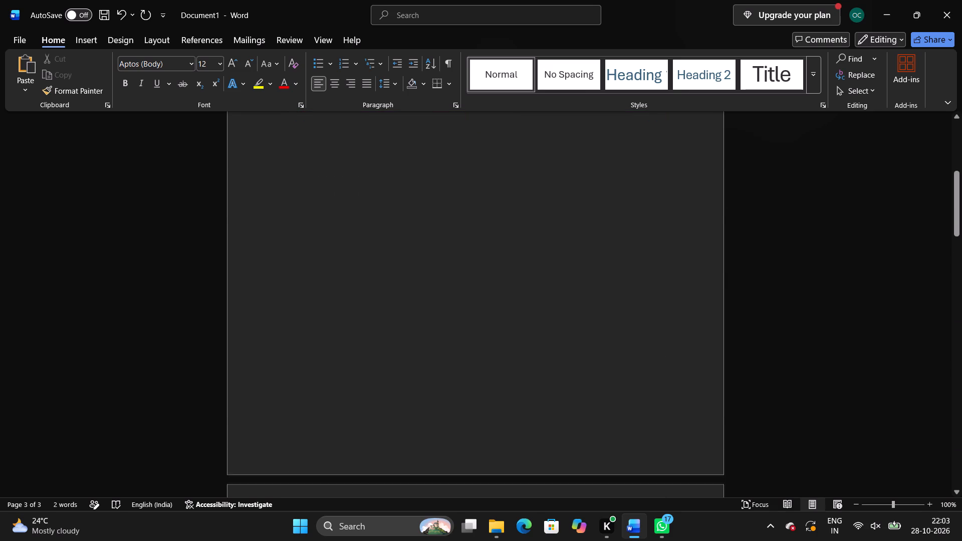
scroll(638, 255, "up", 3)
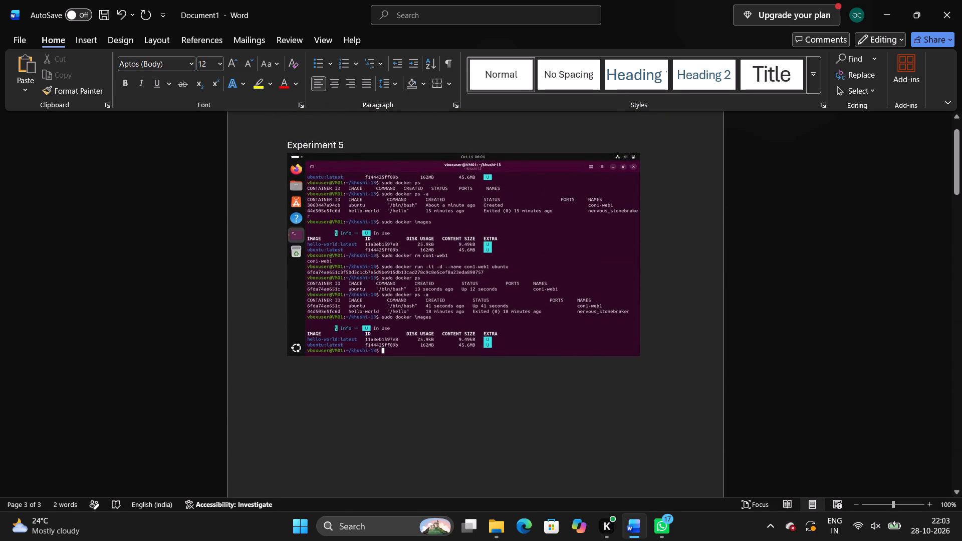
Delete the "Experiment 5" heading above the first terminal screenshot.
scroll(638, 255, "up", 1)
left_click_drag(349, 184, 285, 188)
key("BackSpace")
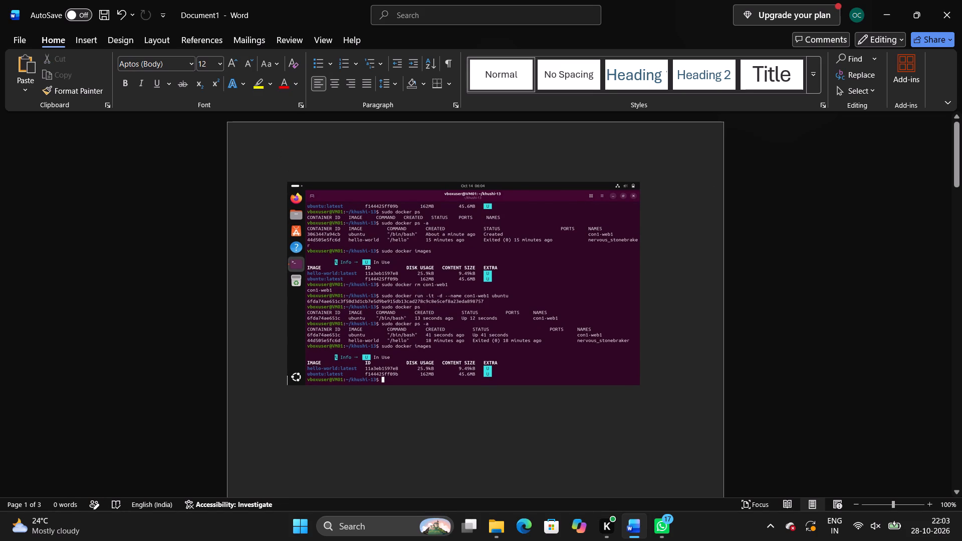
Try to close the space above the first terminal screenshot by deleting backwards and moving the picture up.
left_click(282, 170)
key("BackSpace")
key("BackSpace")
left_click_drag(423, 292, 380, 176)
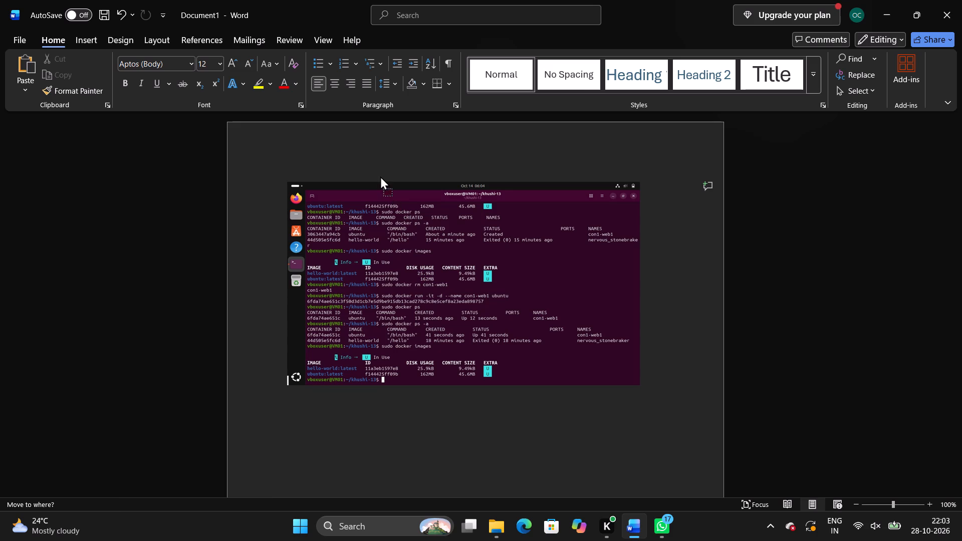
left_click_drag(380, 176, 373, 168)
Move the "Welcome to My Website" screenshot from the second page to the first page, above the terminal screenshot.
scroll(442, 323, "down", 3)
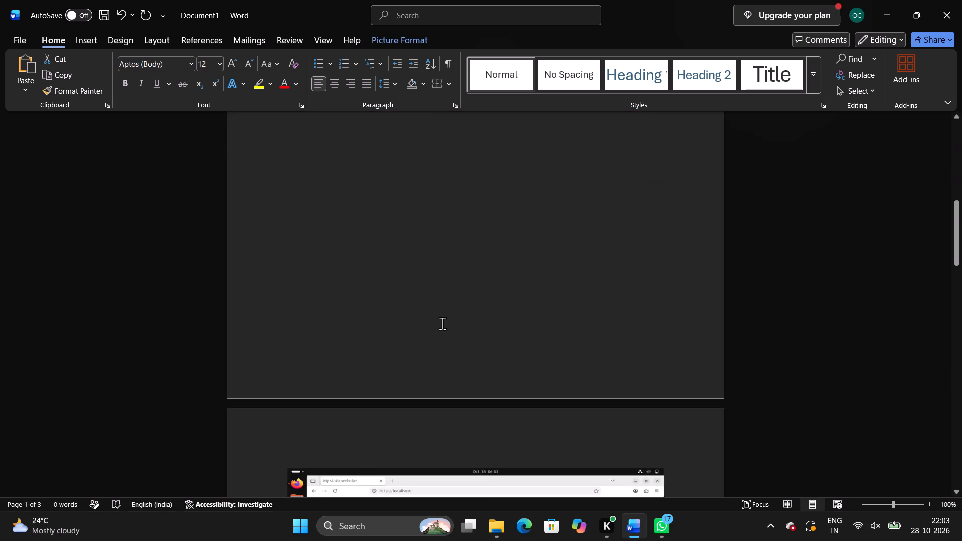
scroll(442, 323, "down", 2)
left_click_drag(419, 379, 379, 145)
scroll(483, 289, "up", 6)
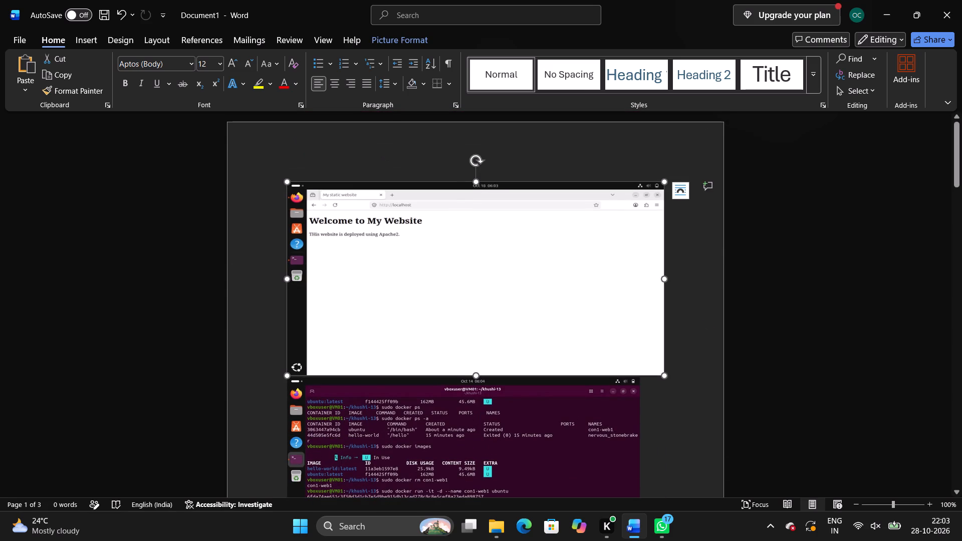
Review how the screenshots are laid out on the first and second pages.
scroll(483, 289, "down", 1)
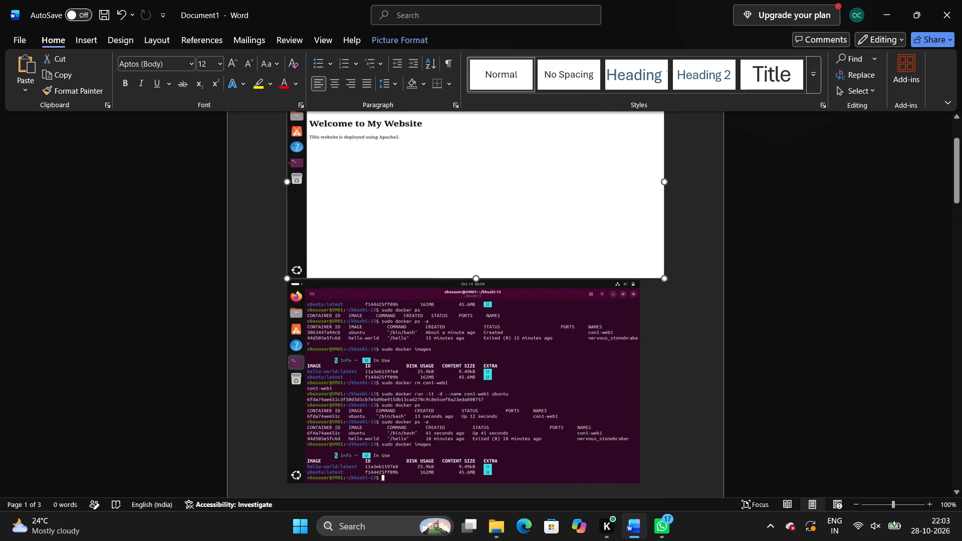
scroll(483, 289, "down", 2)
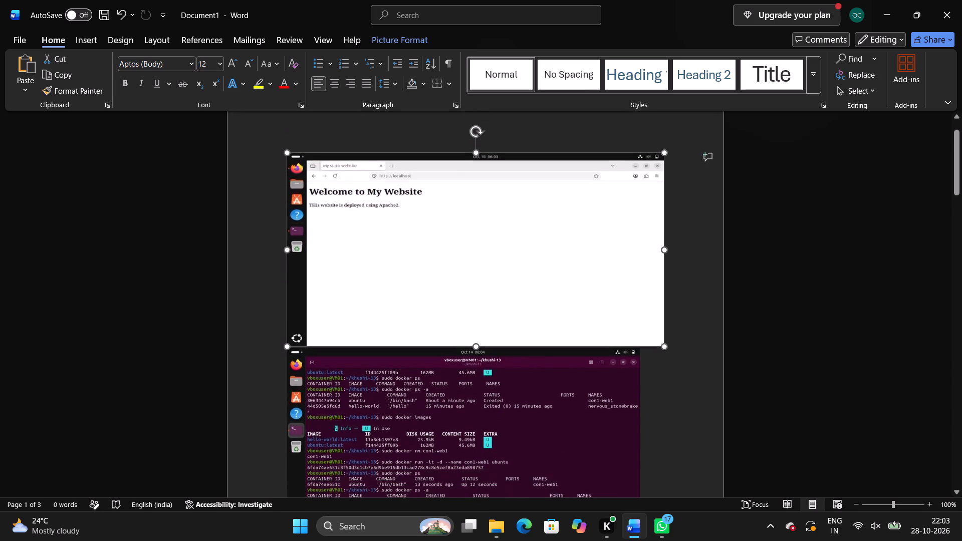
scroll(483, 289, "down", 5)
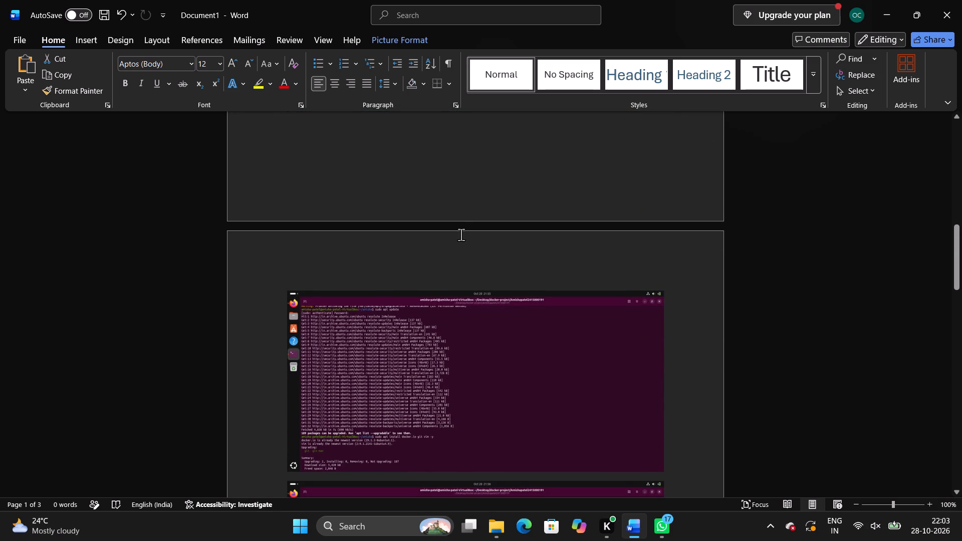
scroll(461, 234, "up", 7)
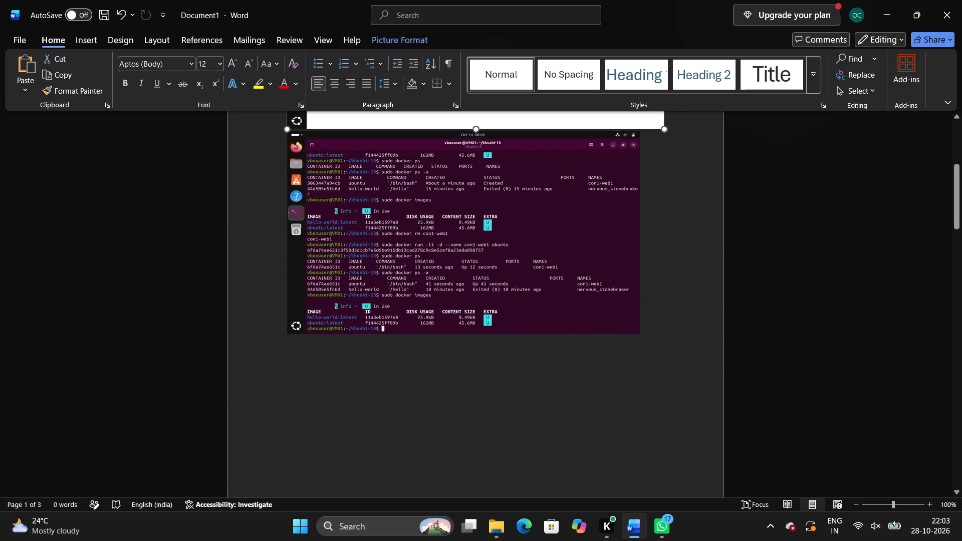
scroll(461, 234, "up", 3)
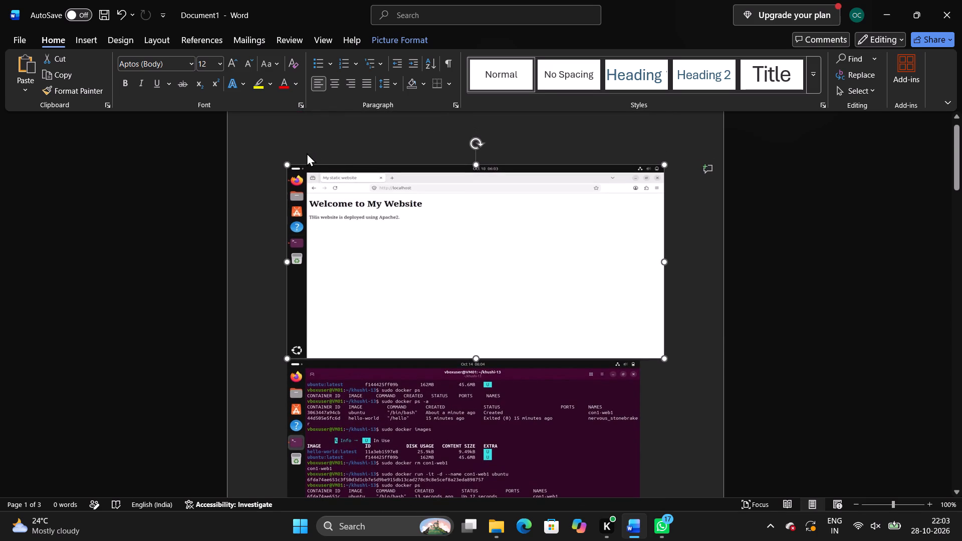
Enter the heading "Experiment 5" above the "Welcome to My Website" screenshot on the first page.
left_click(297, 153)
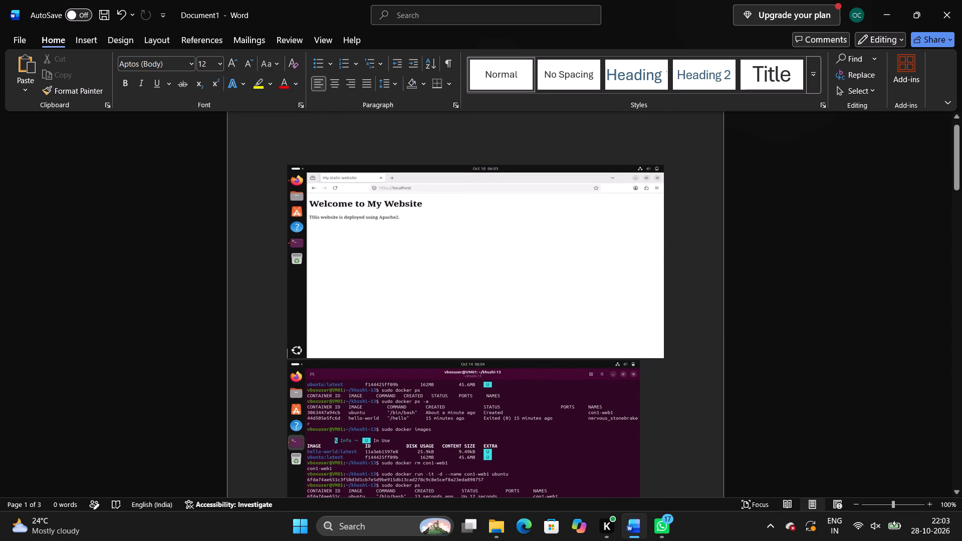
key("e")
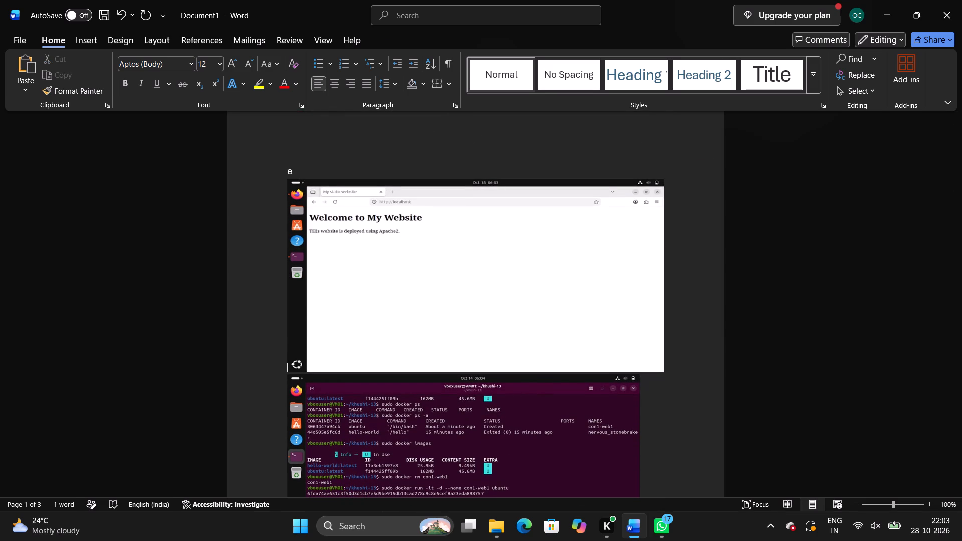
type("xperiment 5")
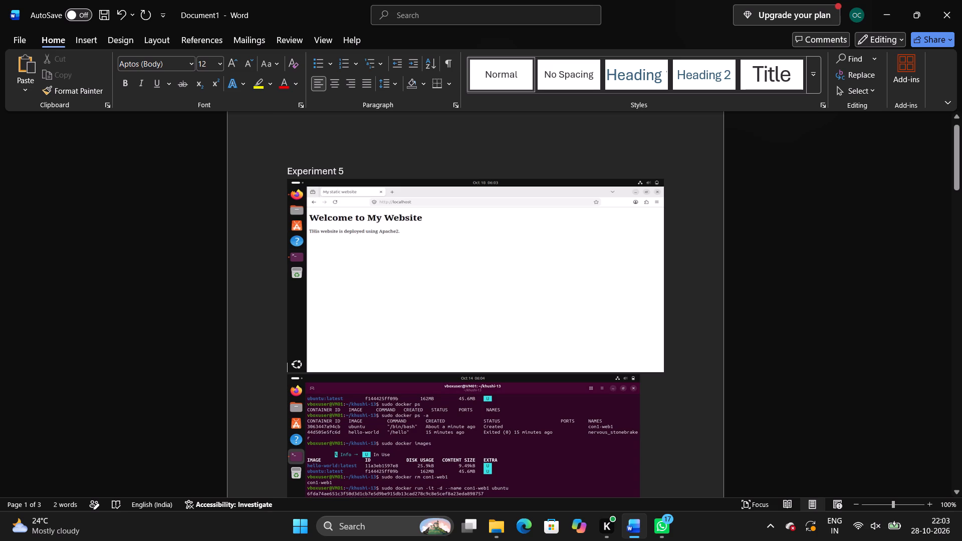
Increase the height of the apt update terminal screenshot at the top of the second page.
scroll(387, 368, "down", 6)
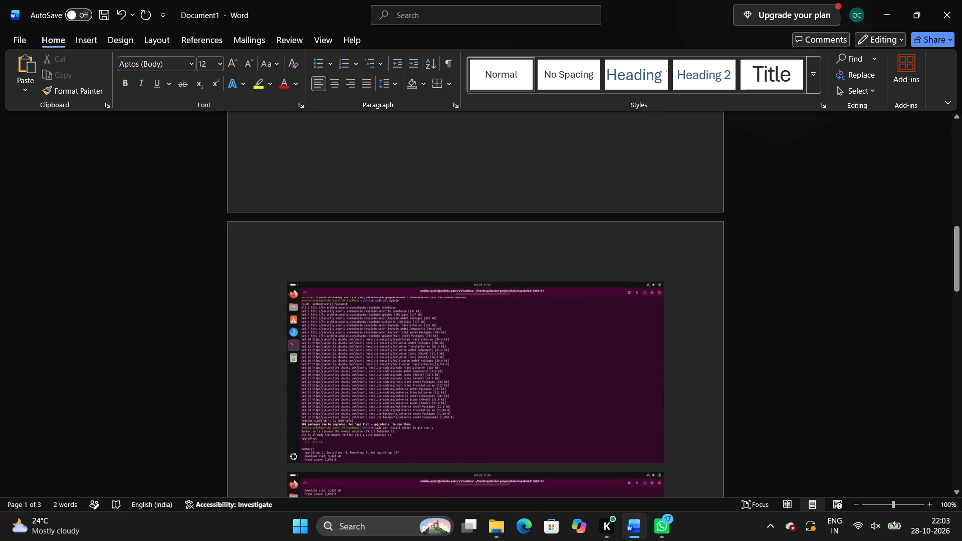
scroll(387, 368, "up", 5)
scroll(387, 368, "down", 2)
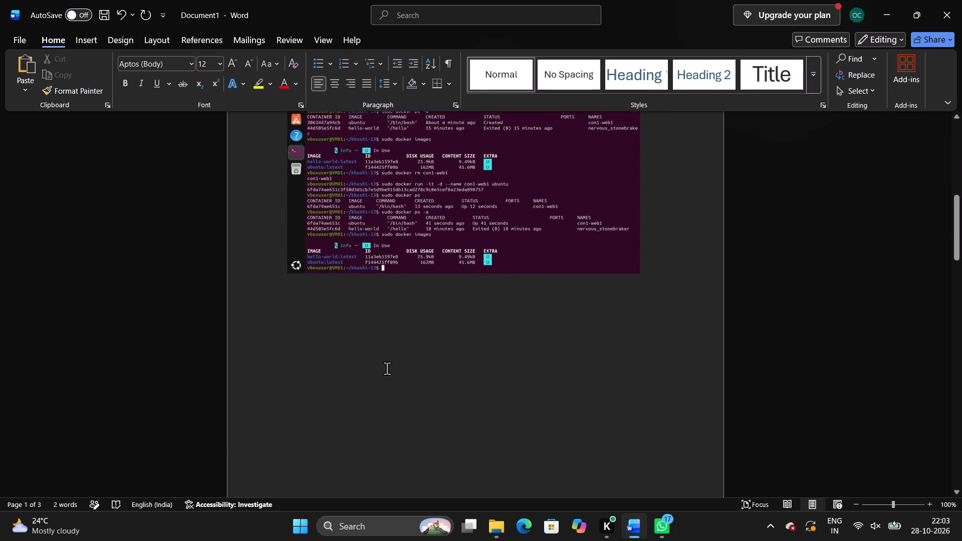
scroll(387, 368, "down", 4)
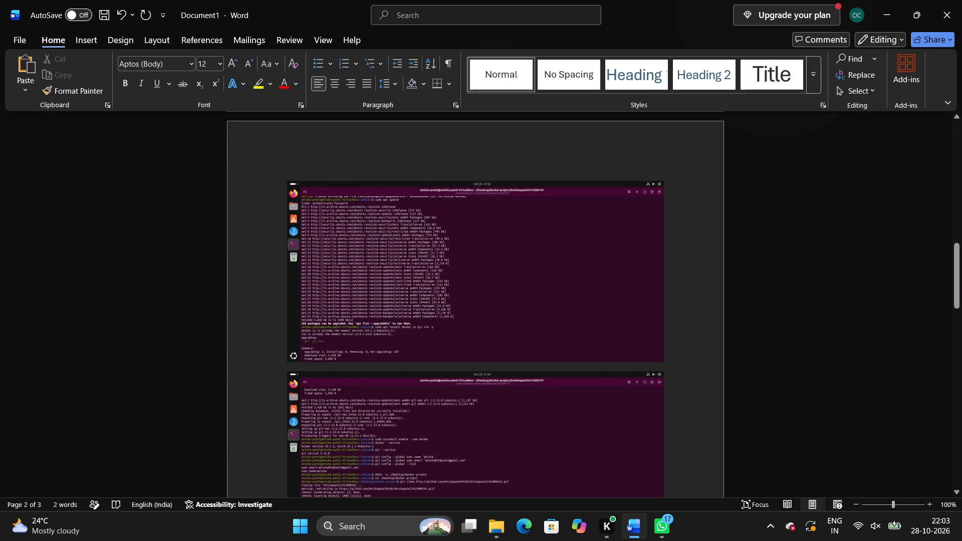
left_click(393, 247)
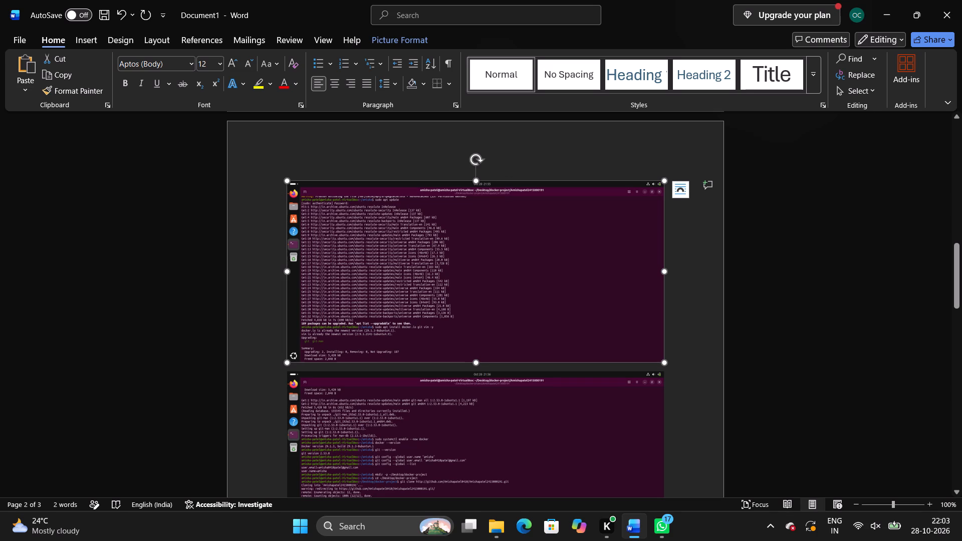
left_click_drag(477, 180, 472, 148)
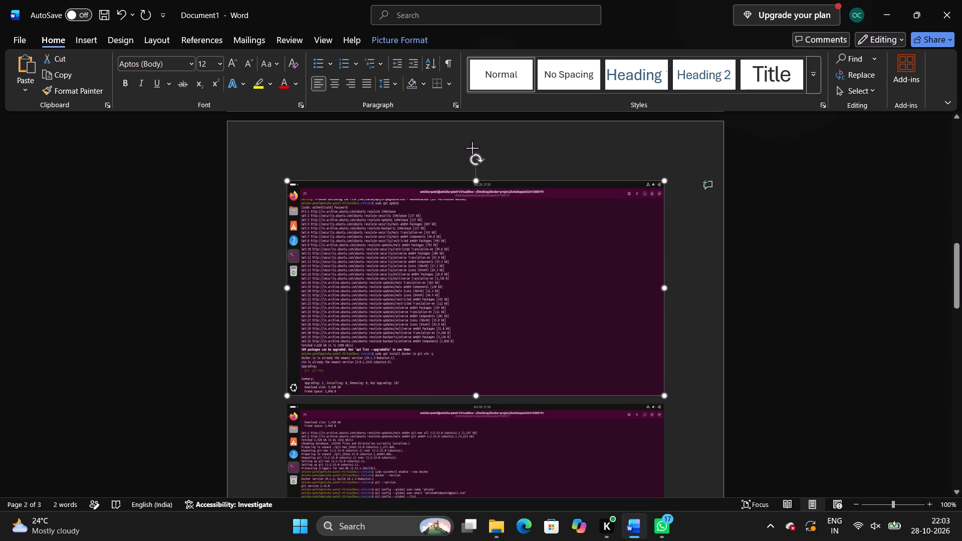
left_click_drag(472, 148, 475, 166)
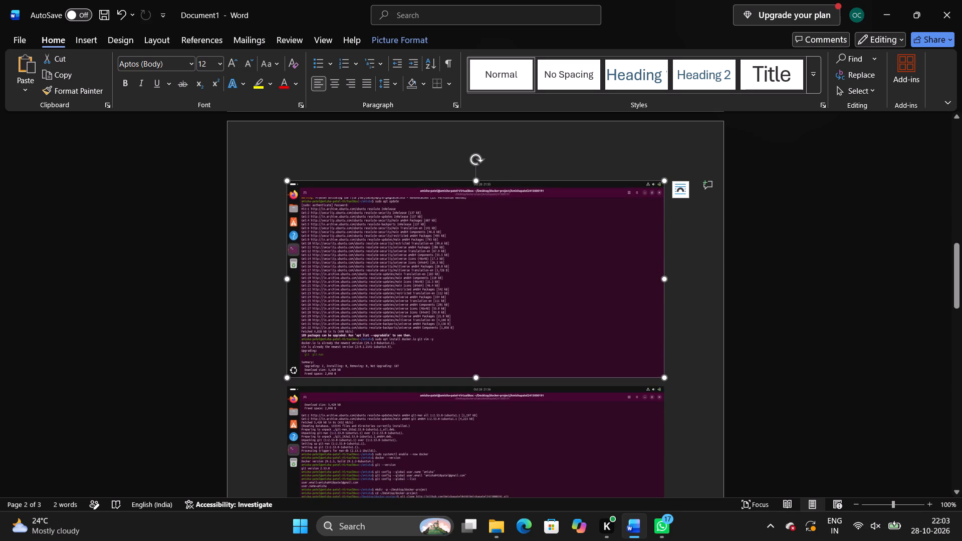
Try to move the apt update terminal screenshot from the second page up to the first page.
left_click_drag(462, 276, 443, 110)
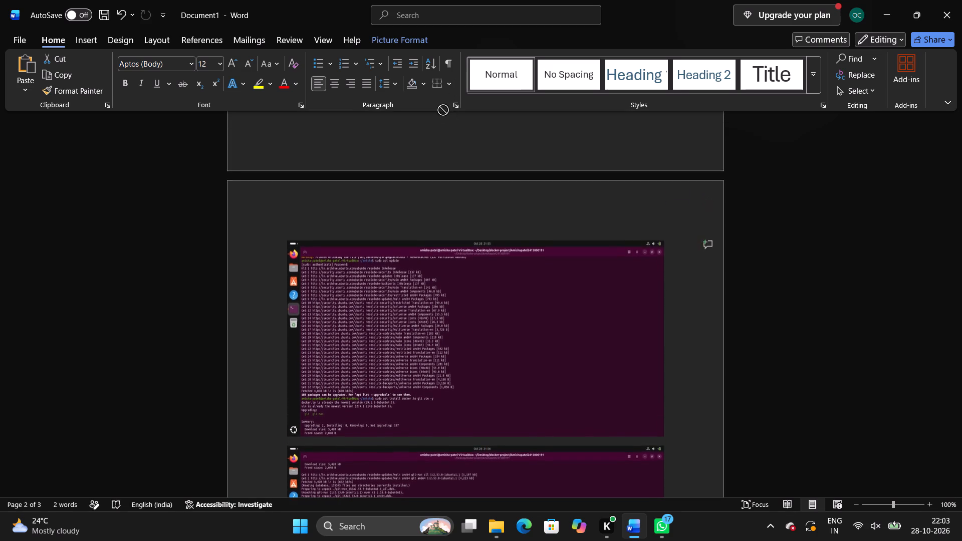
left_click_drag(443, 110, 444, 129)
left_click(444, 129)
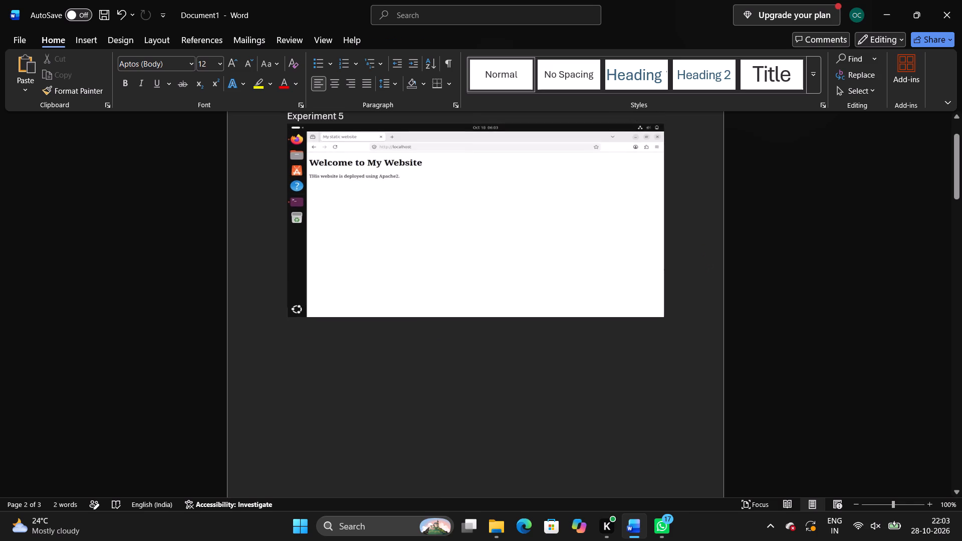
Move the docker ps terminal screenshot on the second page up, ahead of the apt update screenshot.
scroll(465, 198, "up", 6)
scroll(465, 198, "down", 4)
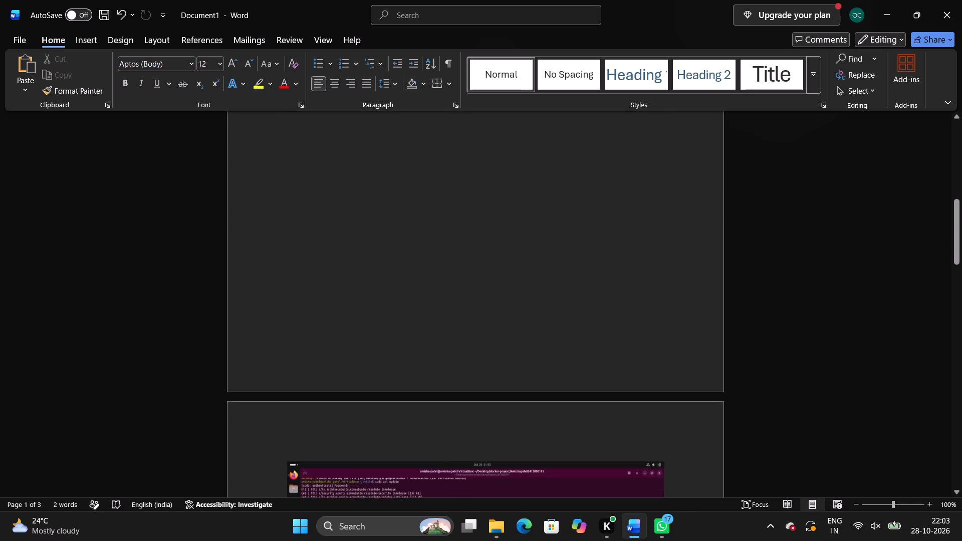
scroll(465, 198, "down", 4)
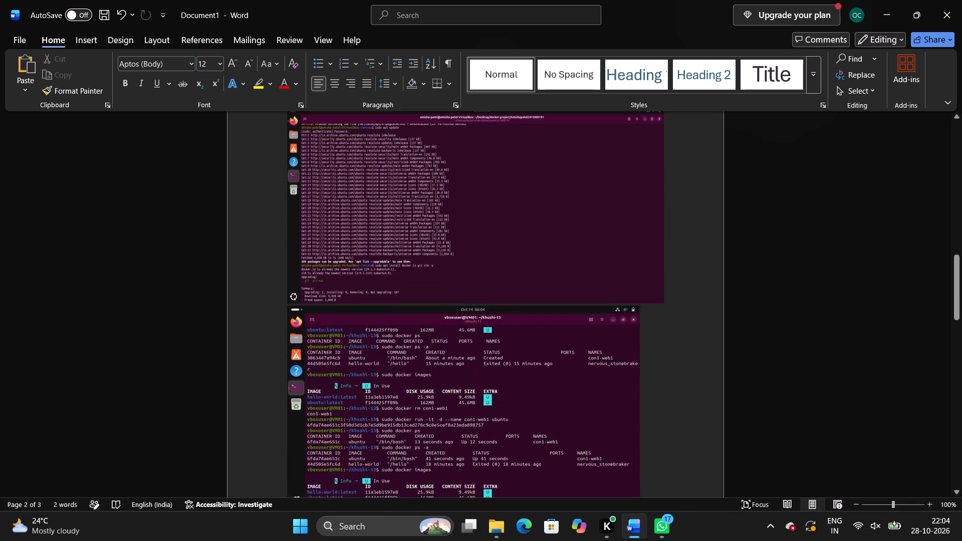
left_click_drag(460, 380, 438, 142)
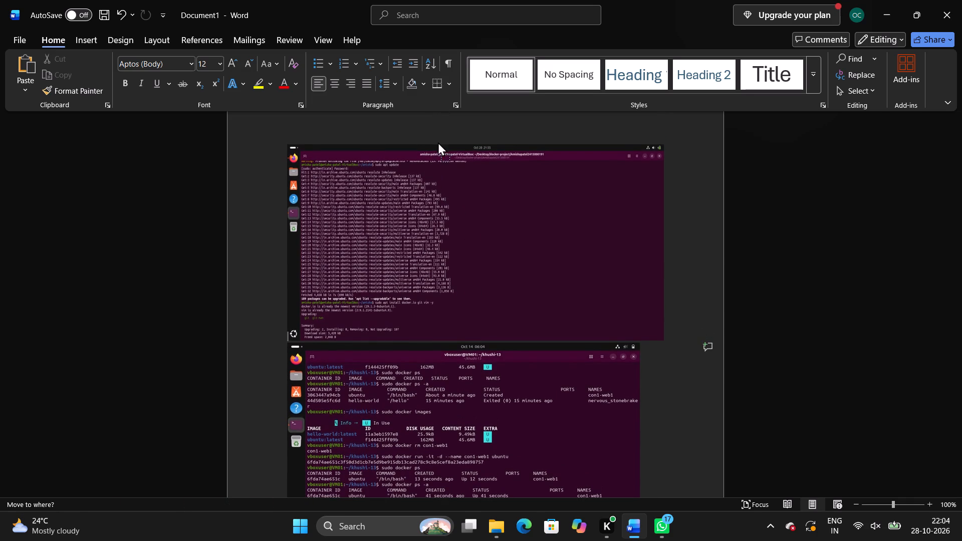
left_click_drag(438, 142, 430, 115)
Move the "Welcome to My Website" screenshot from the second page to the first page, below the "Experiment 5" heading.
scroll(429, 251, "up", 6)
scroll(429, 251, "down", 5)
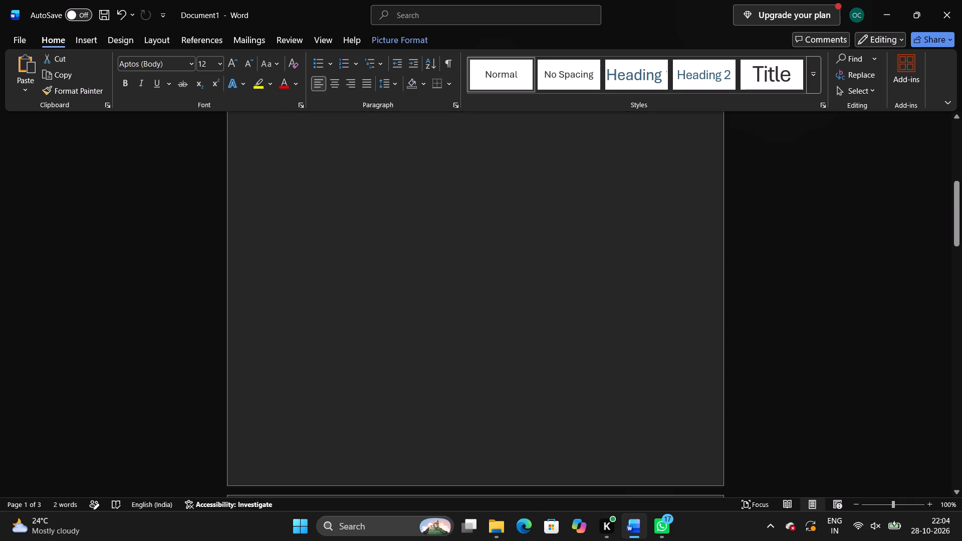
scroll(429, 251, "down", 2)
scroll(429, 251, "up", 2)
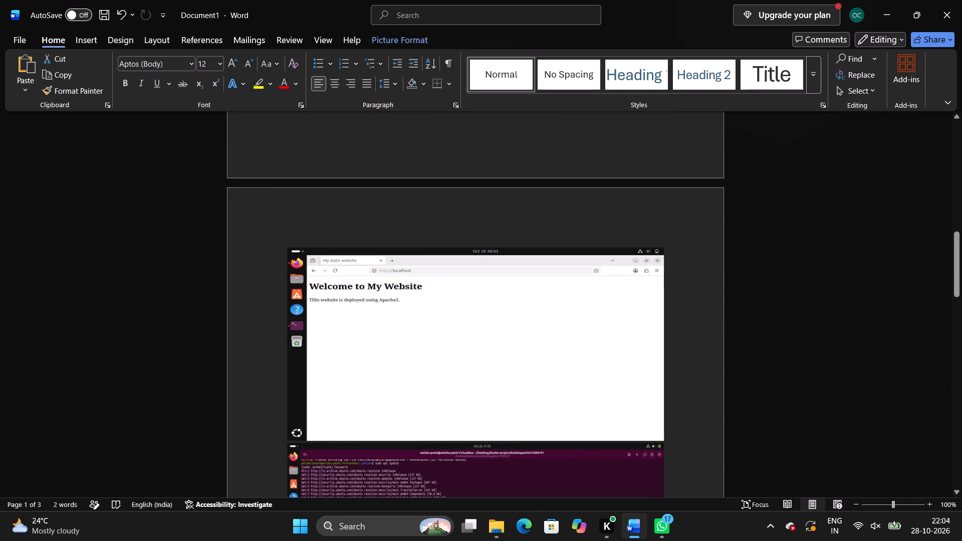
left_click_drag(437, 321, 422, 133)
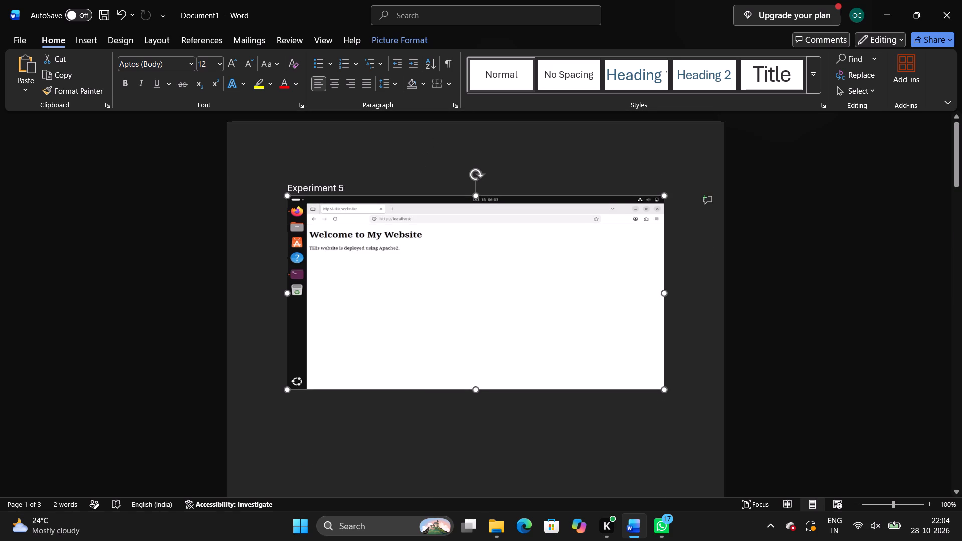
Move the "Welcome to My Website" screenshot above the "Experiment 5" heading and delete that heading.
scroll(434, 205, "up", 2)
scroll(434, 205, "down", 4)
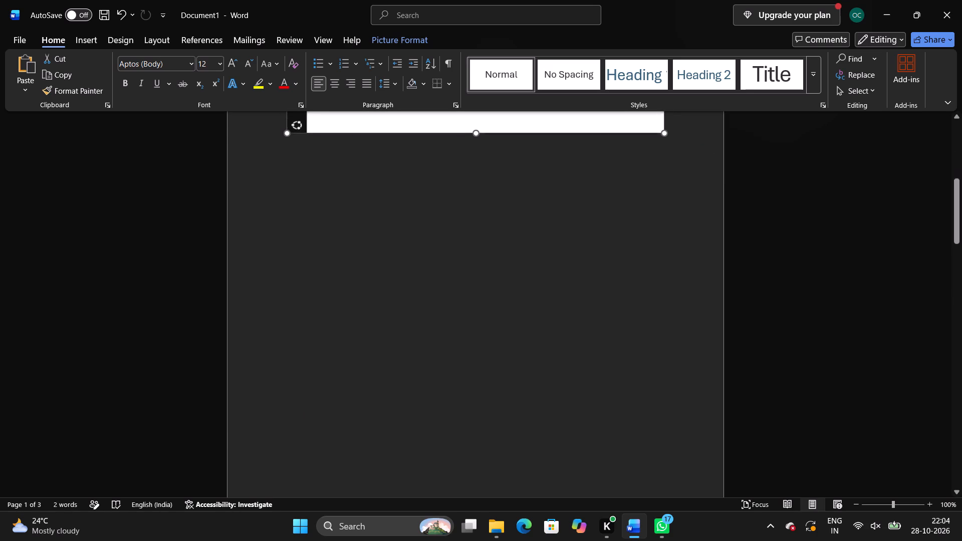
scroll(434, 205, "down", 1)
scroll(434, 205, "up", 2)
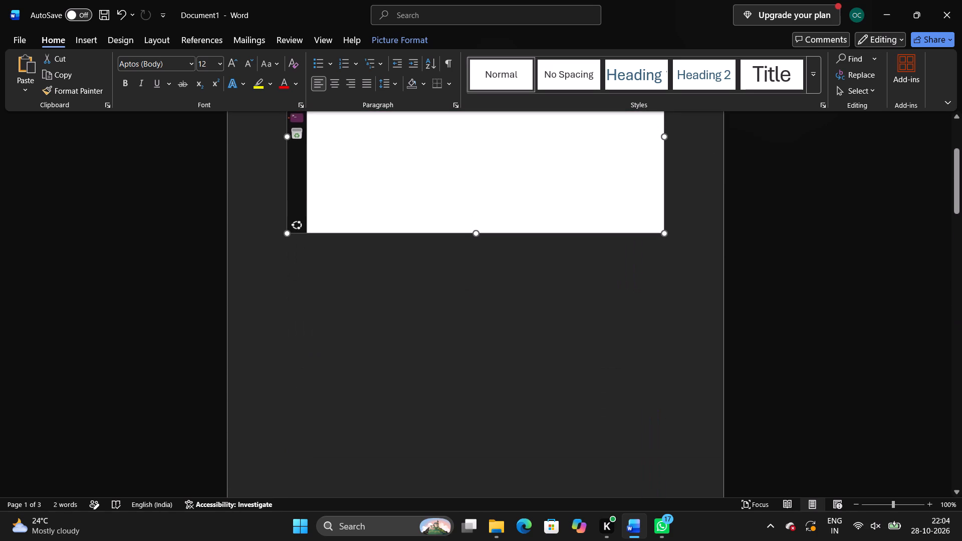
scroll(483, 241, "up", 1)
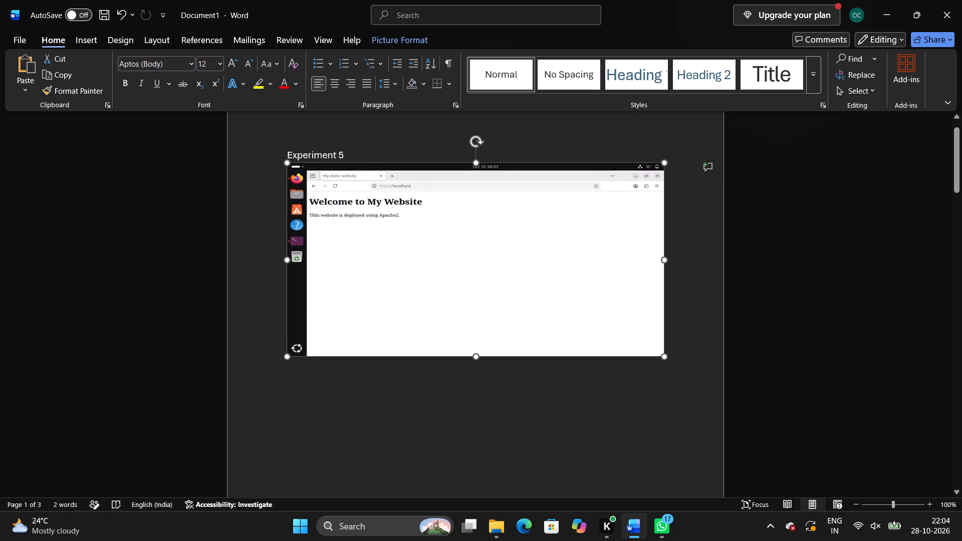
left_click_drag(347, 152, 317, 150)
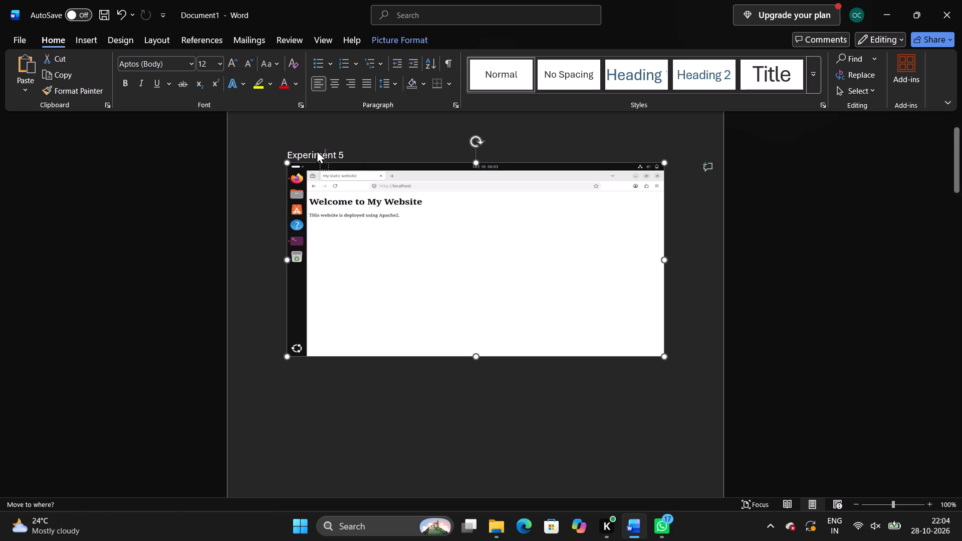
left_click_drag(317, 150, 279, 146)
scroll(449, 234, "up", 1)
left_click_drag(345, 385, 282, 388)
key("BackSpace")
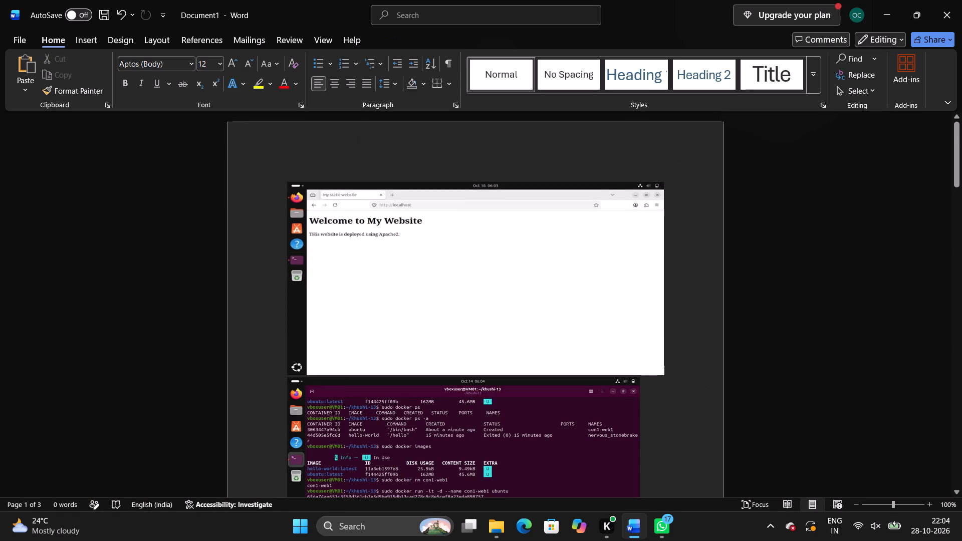
Review the order and spacing of the screenshots across all pages of the document.
scroll(456, 336, "down", 2)
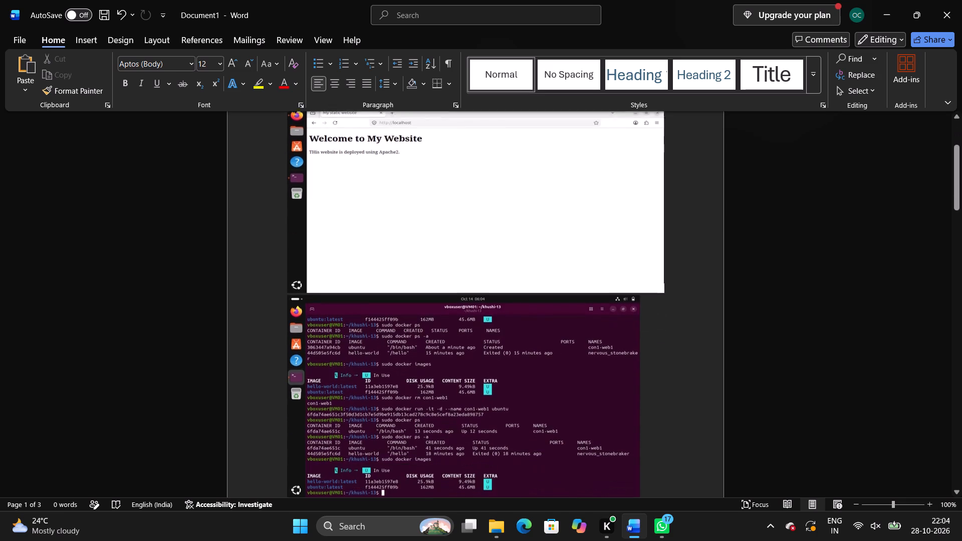
scroll(456, 336, "down", 7)
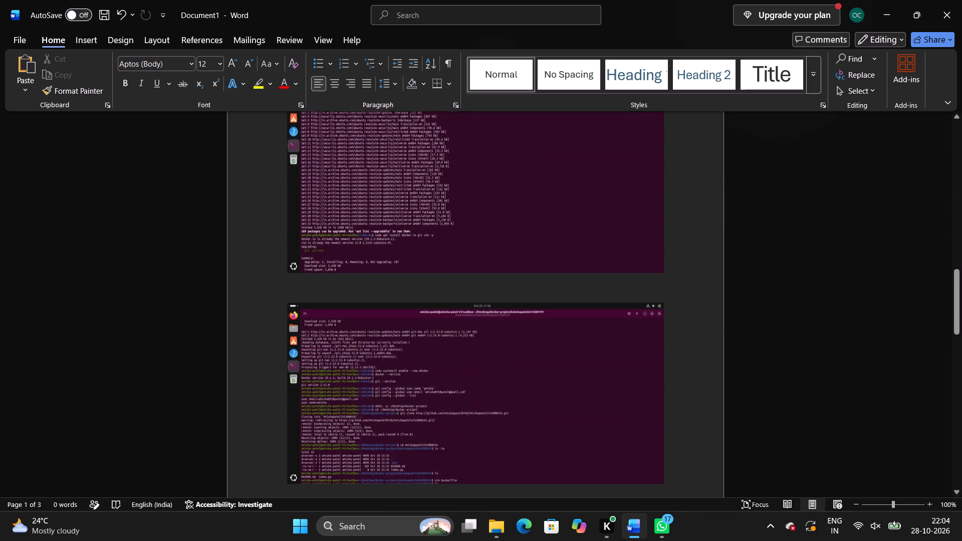
scroll(456, 336, "down", 4)
scroll(456, 336, "up", 1)
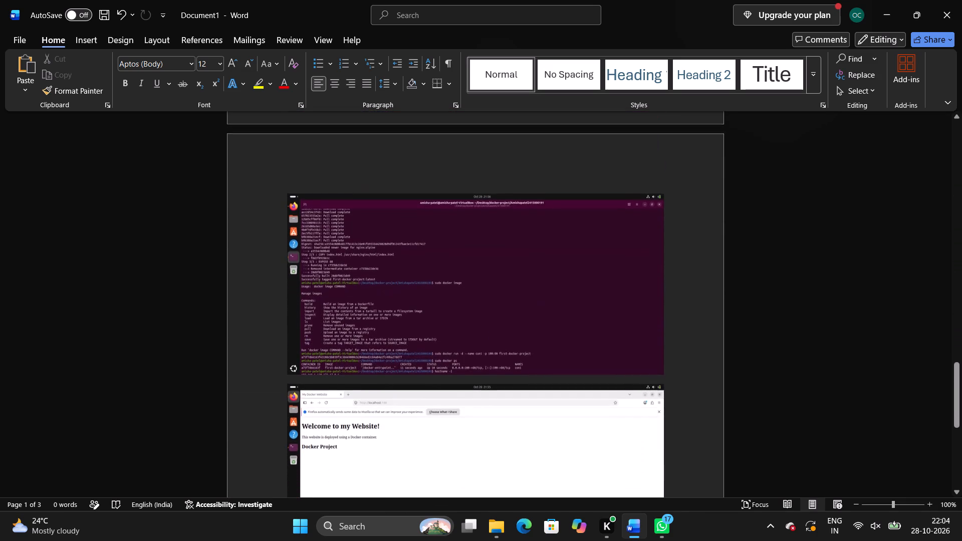
scroll(456, 336, "up", 2)
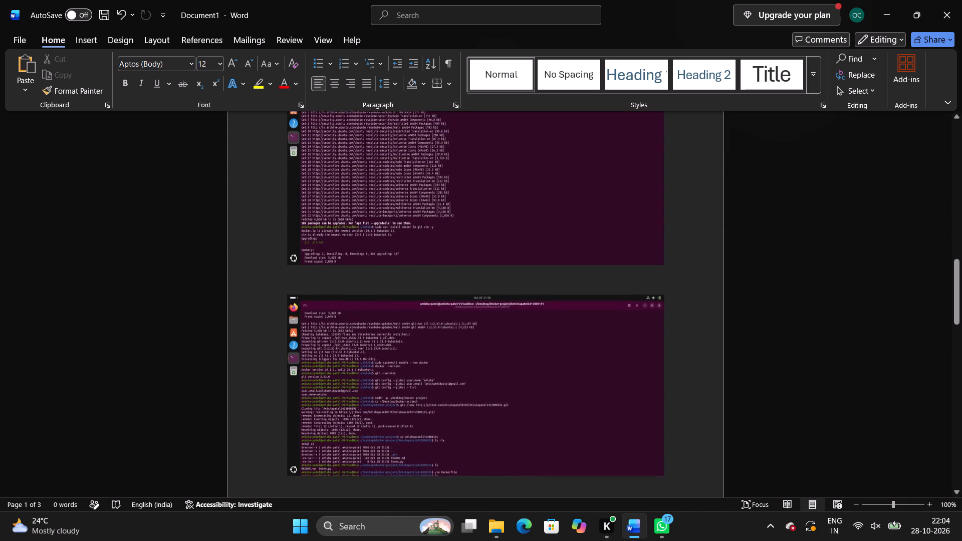
scroll(456, 336, "up", 2)
Reduce the height of the apt update screenshot so it fits at the bottom of the first page.
left_click_drag(463, 417, 462, 403)
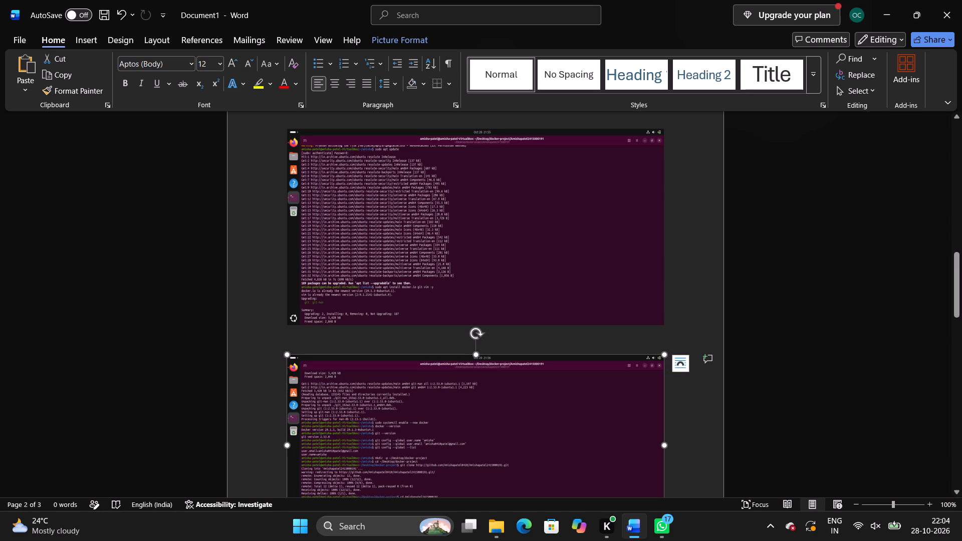
left_click(473, 261)
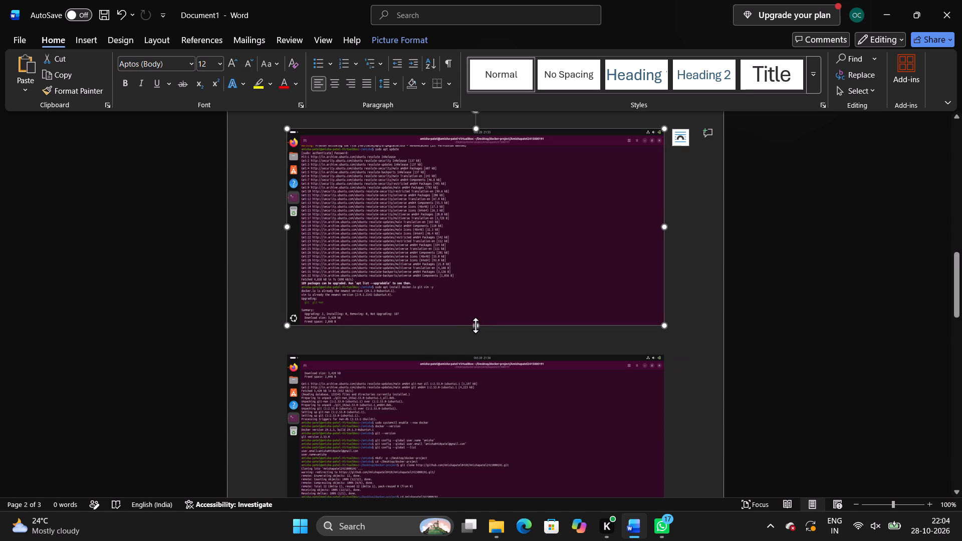
left_click_drag(475, 325, 478, 296)
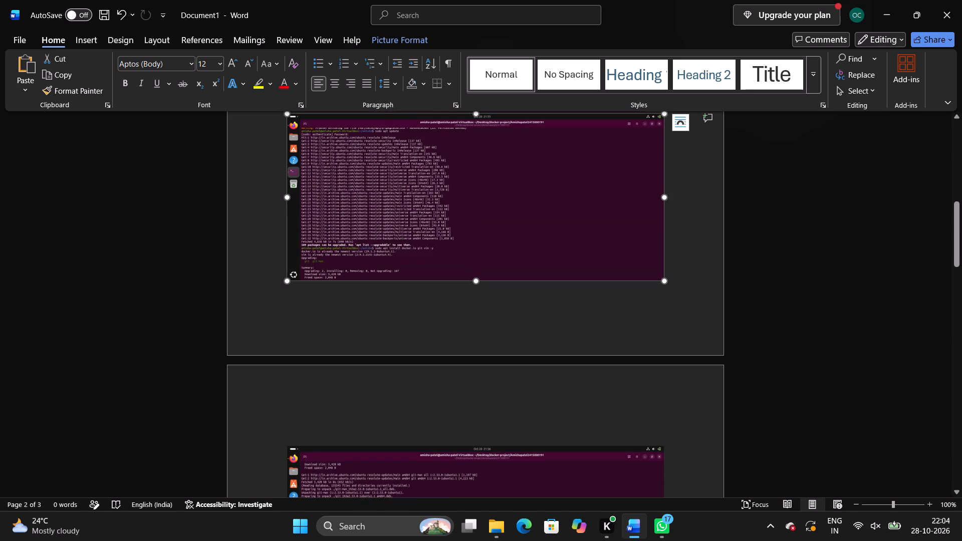
left_click(478, 296)
scroll(478, 296, "up", 6)
scroll(478, 296, "down", 1)
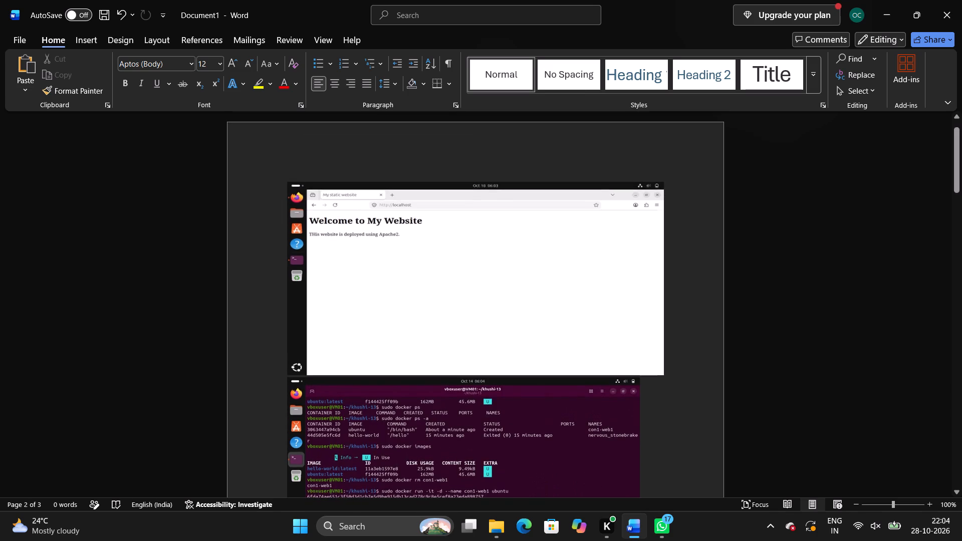
Enlarge the git clone terminal screenshot at the top of the second page in both width and height.
scroll(478, 296, "down", 7)
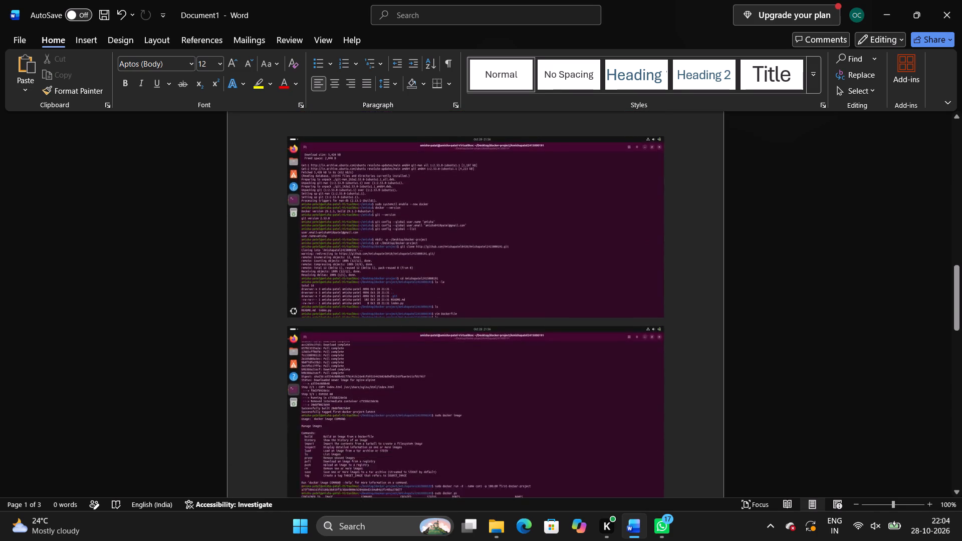
scroll(478, 296, "down", 7)
scroll(478, 296, "up", 1)
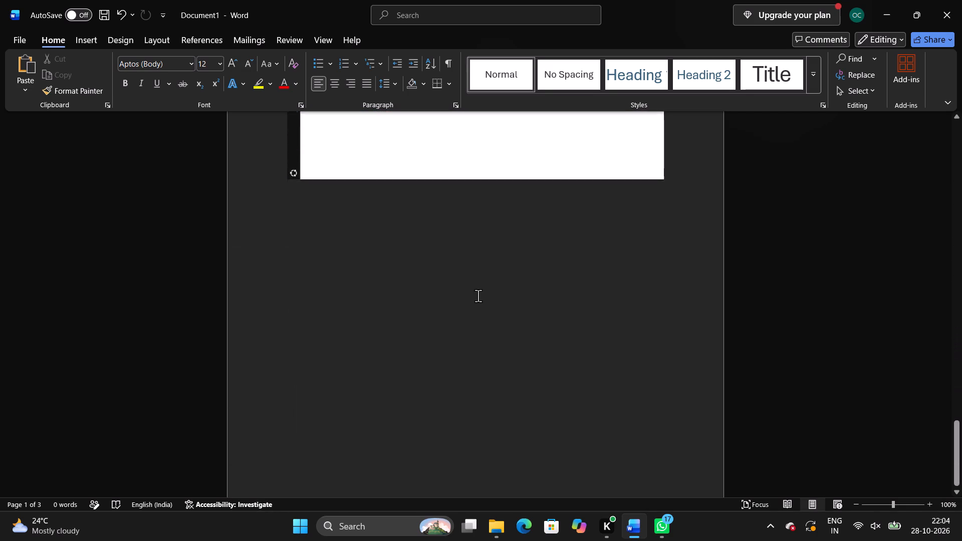
scroll(478, 296, "up", 1)
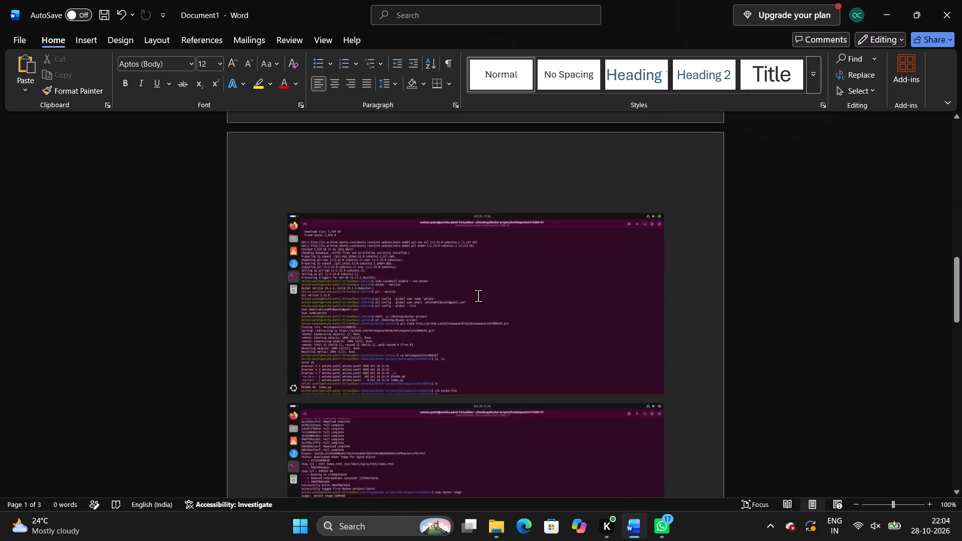
left_click(470, 227)
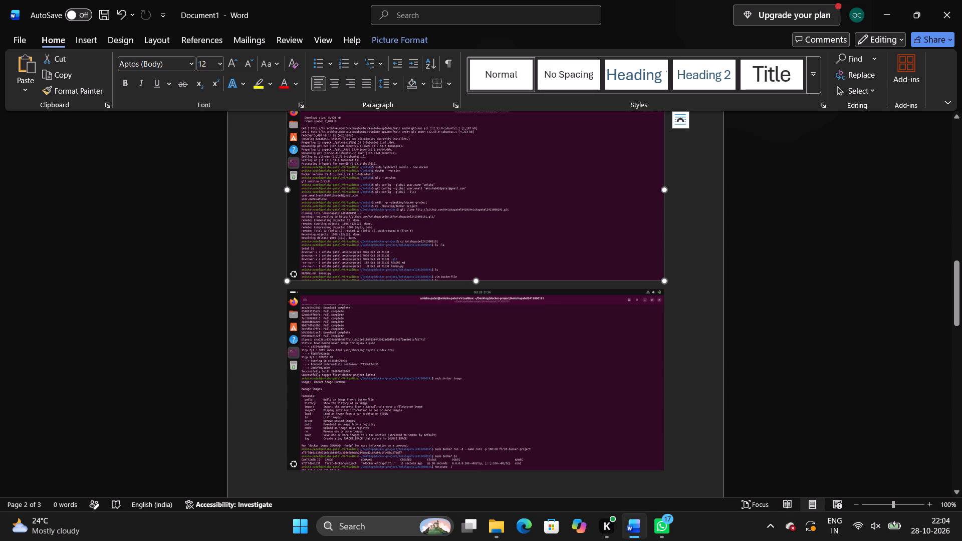
scroll(479, 406, "down", 1)
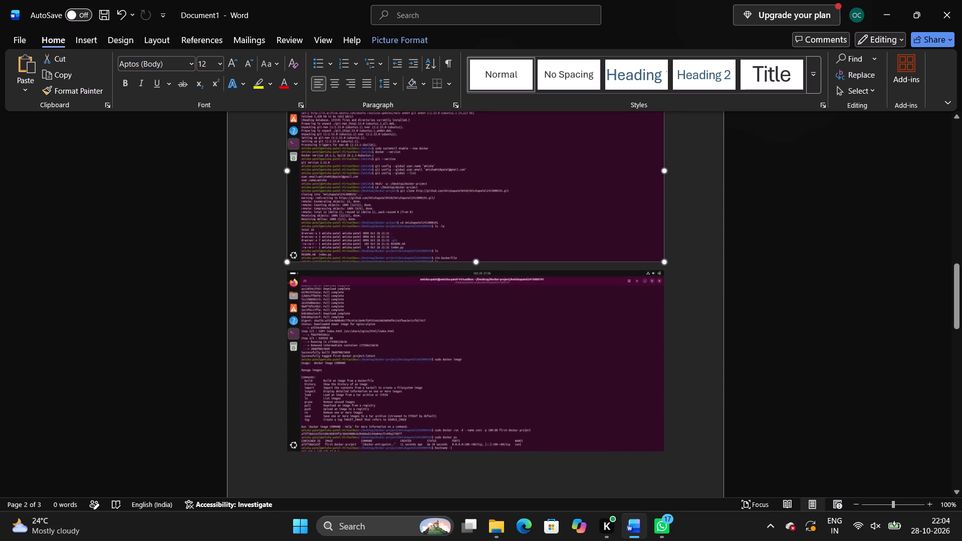
scroll(479, 406, "down", 1)
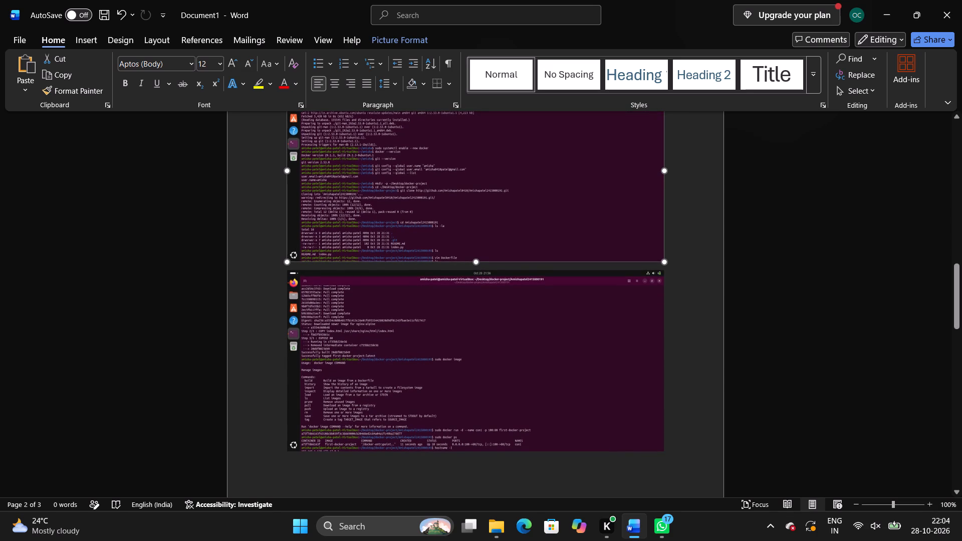
scroll(597, 183, "up", 1)
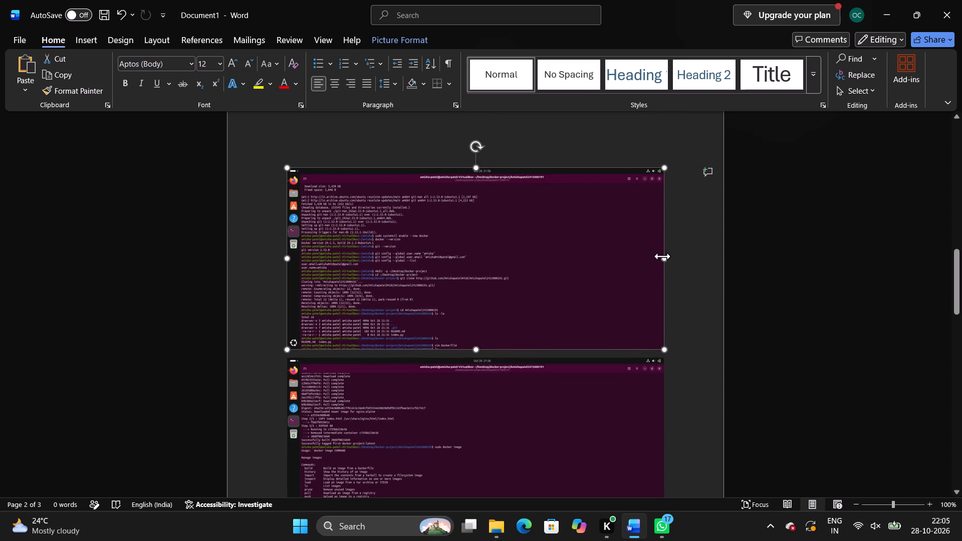
left_click_drag(662, 256, 702, 250)
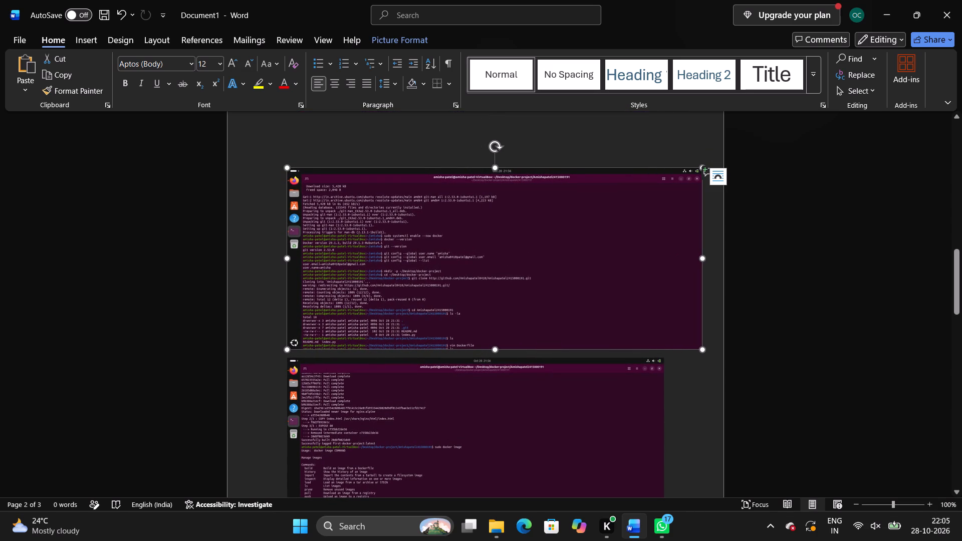
left_click_drag(497, 169, 497, 148)
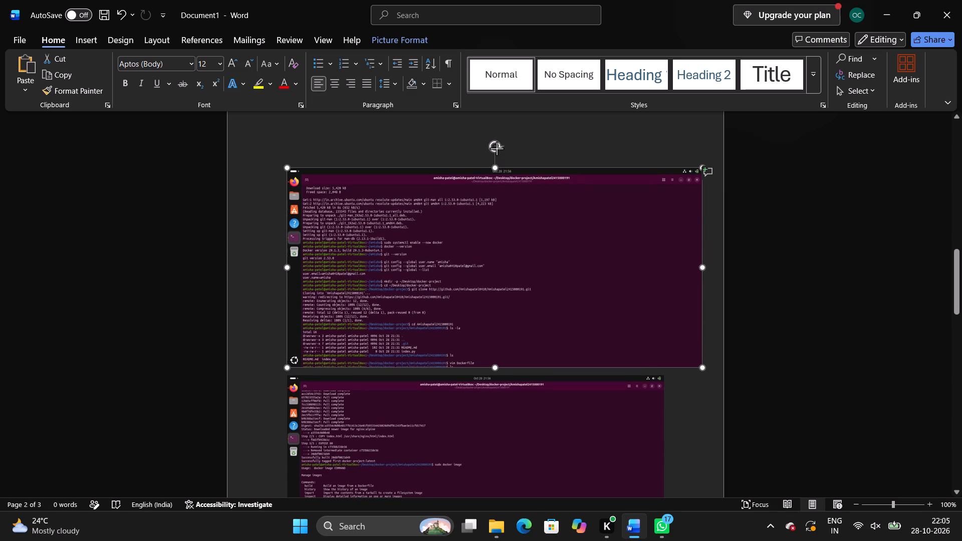
left_click_drag(497, 148, 497, 147)
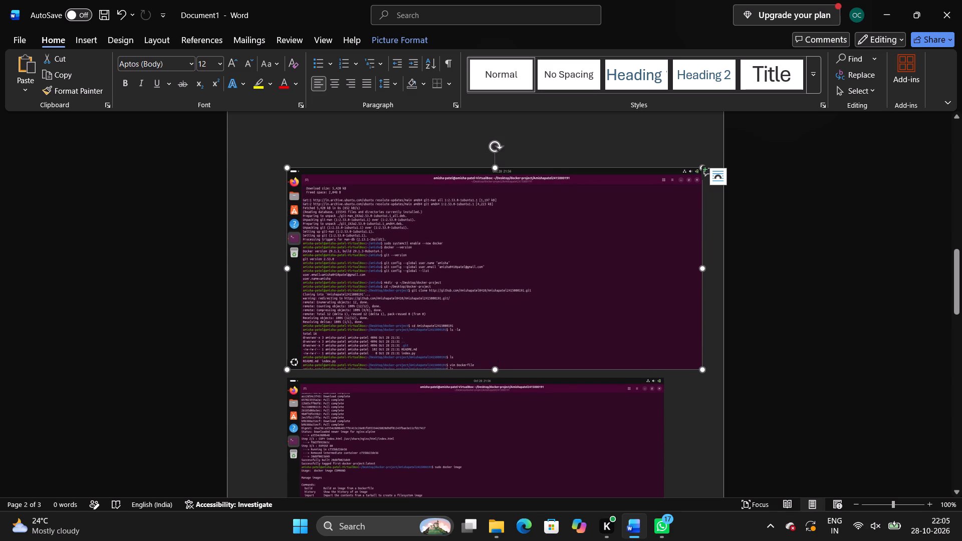
left_click(289, 269)
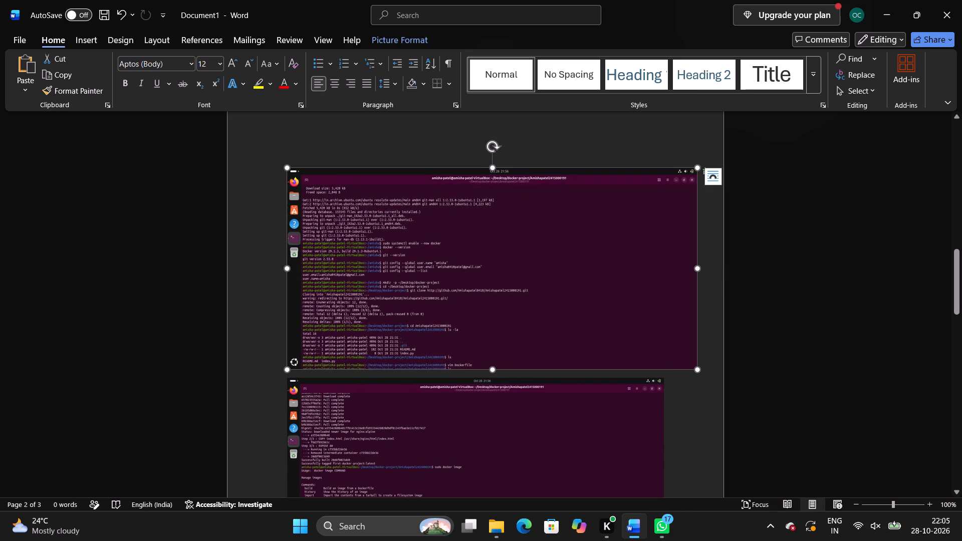
Widen the docker image commands screenshot on the second page slightly, keeping it within the page.
scroll(409, 356, "down", 1)
left_click(467, 324)
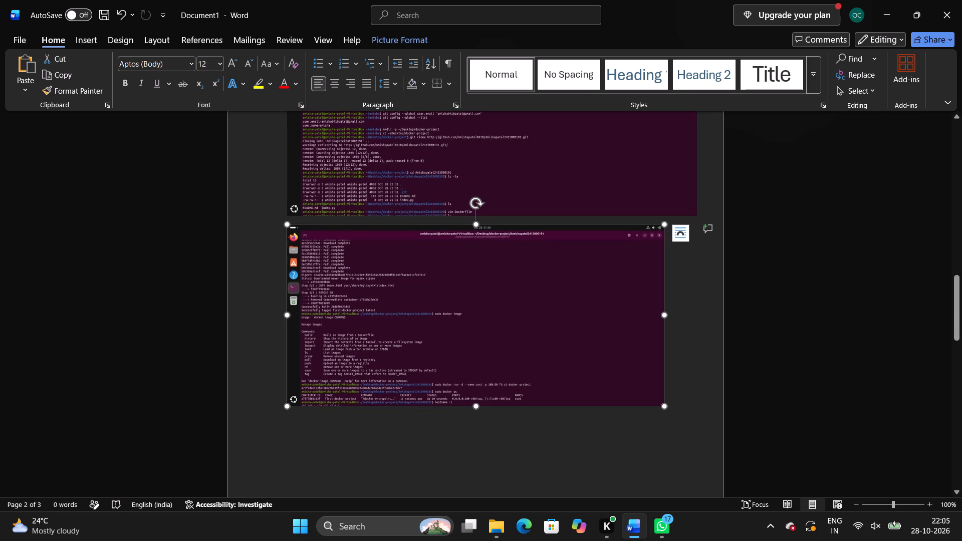
left_click_drag(664, 317, 728, 316)
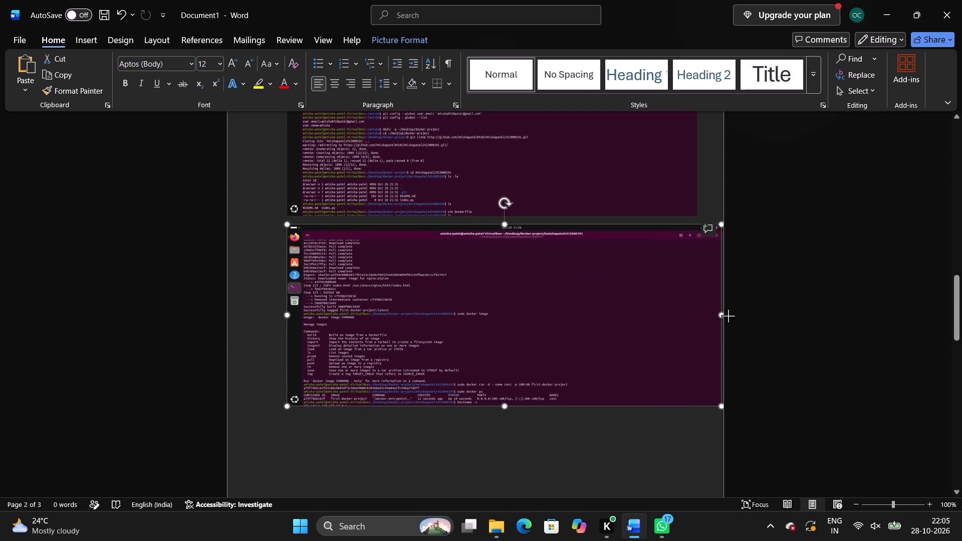
left_click_drag(728, 316, 668, 332)
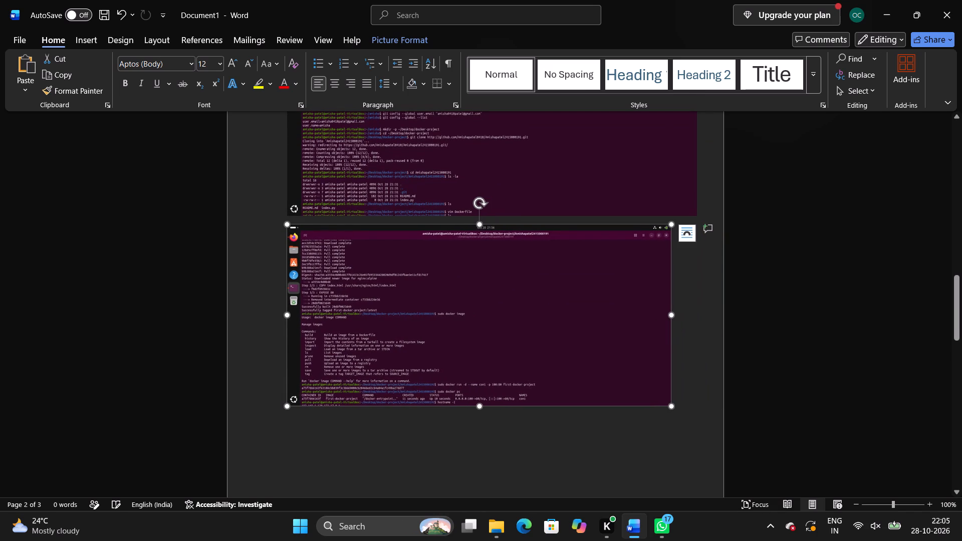
Narrow the git clone terminal screenshot to match the width of the docker image commands screenshot below it.
scroll(630, 288, "up", 1)
left_click(619, 263)
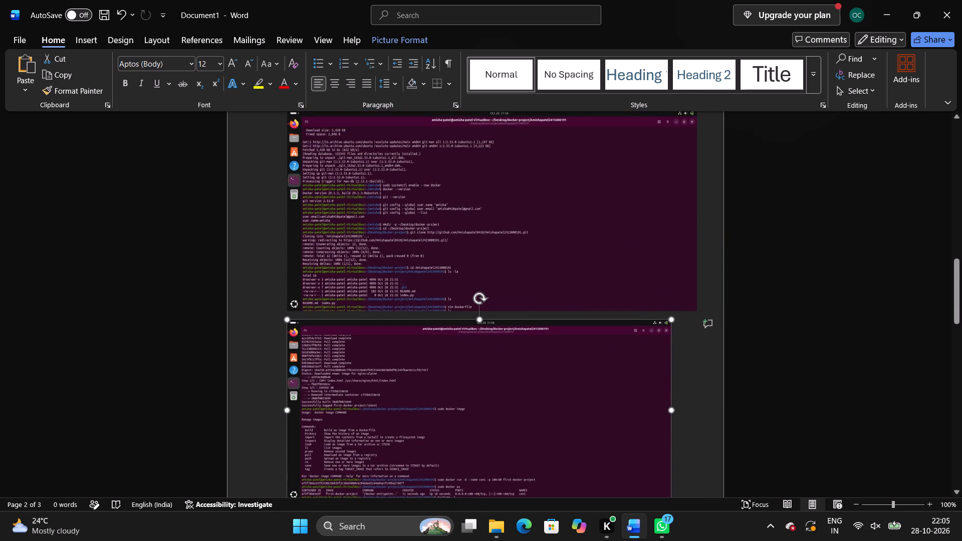
left_click_drag(697, 209, 671, 211)
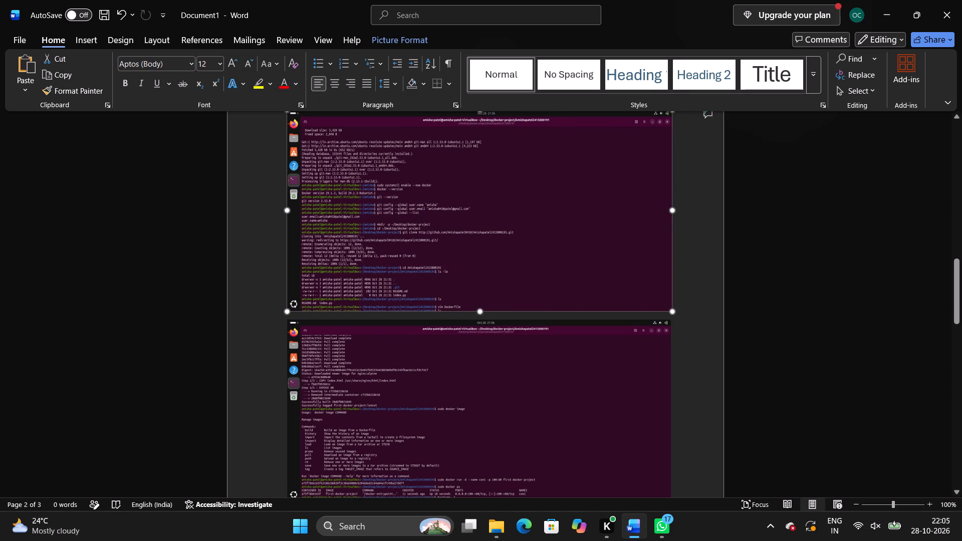
Reduce the height of the "Docker Project" website screenshot on the third page so it fits on the second page.
scroll(581, 297, "down", 5)
left_click(513, 294)
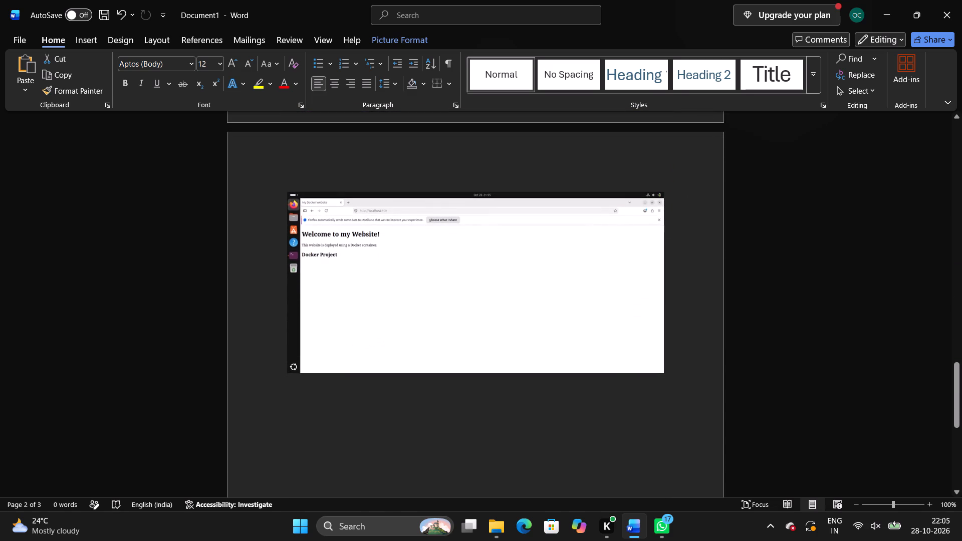
left_click_drag(477, 374, 477, 358)
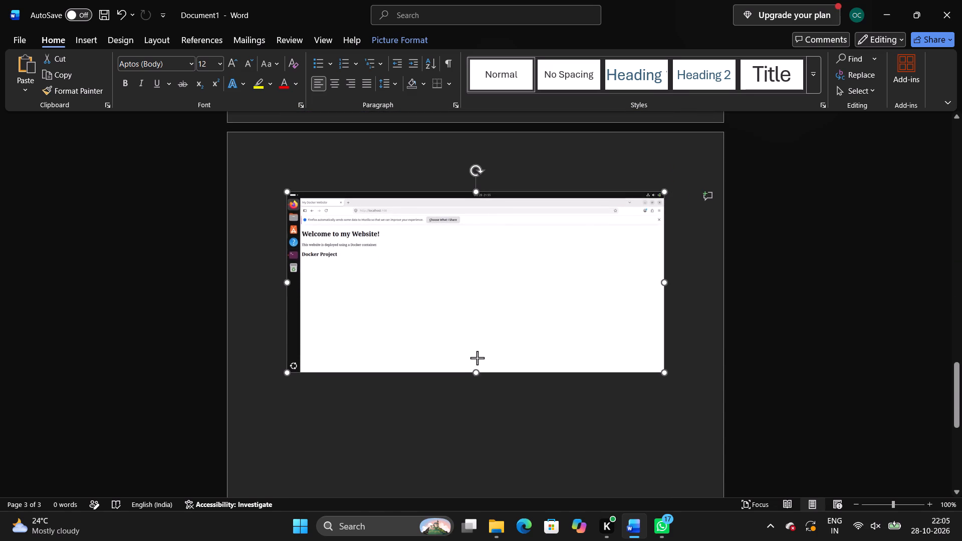
left_click_drag(477, 358, 476, 338)
Review the layout of the resized screenshots across the document's pages.
scroll(476, 338, "up", 8)
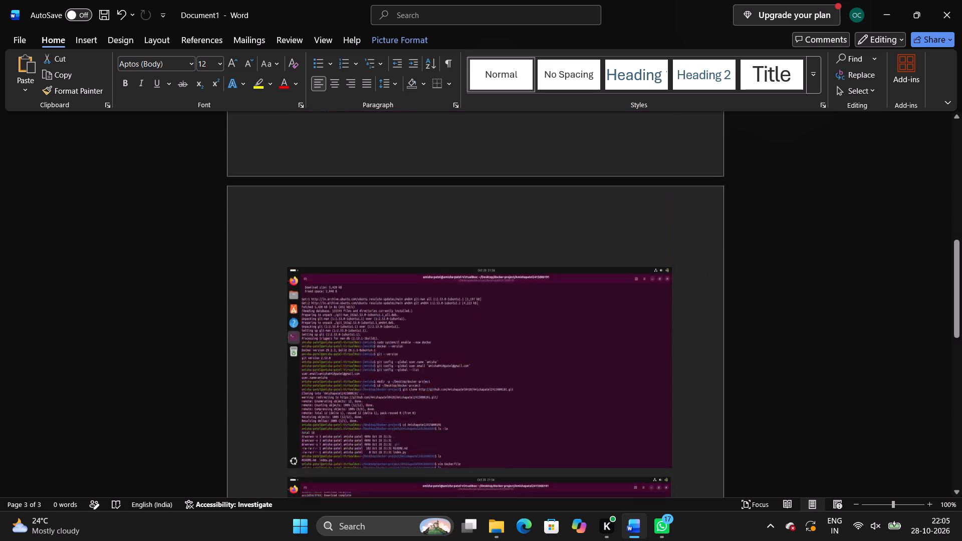
scroll(476, 338, "up", 5)
scroll(476, 338, "down", 3)
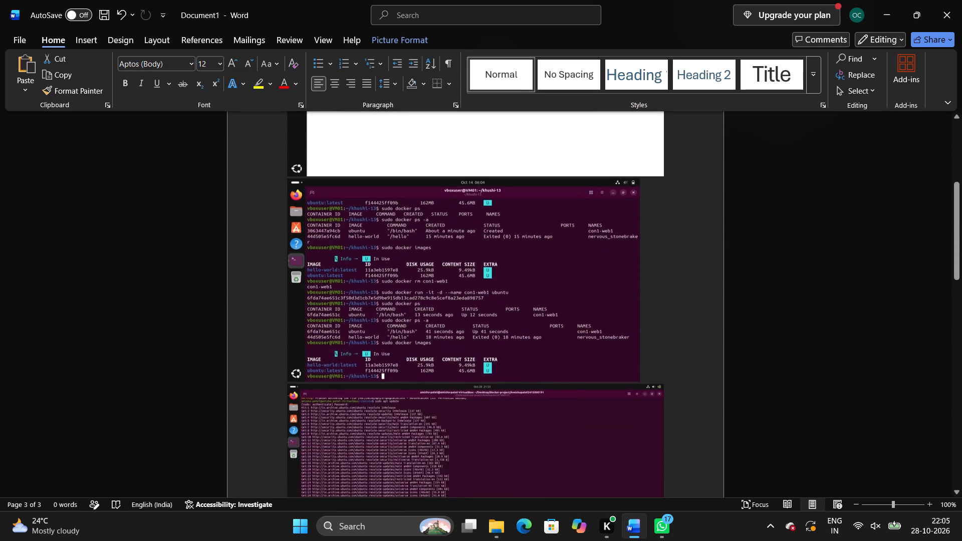
scroll(476, 338, "down", 7)
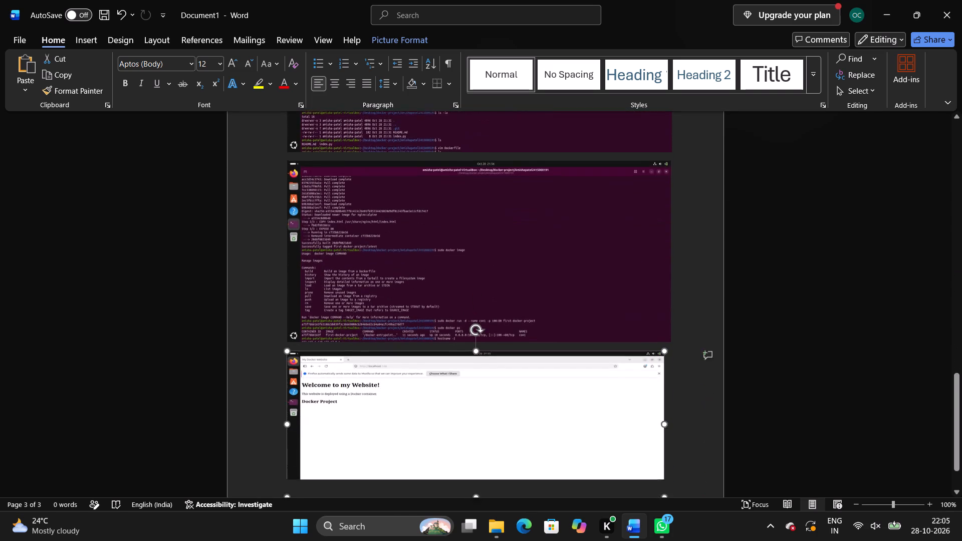
scroll(476, 338, "down", 5)
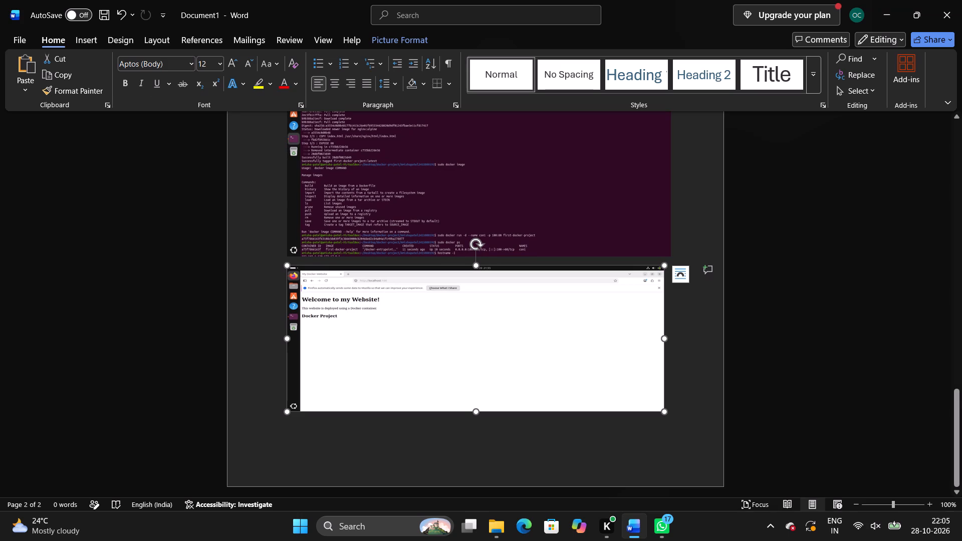
Save the document as a Word Document named Doc1 in the Documents folder.
left_click(16, 38)
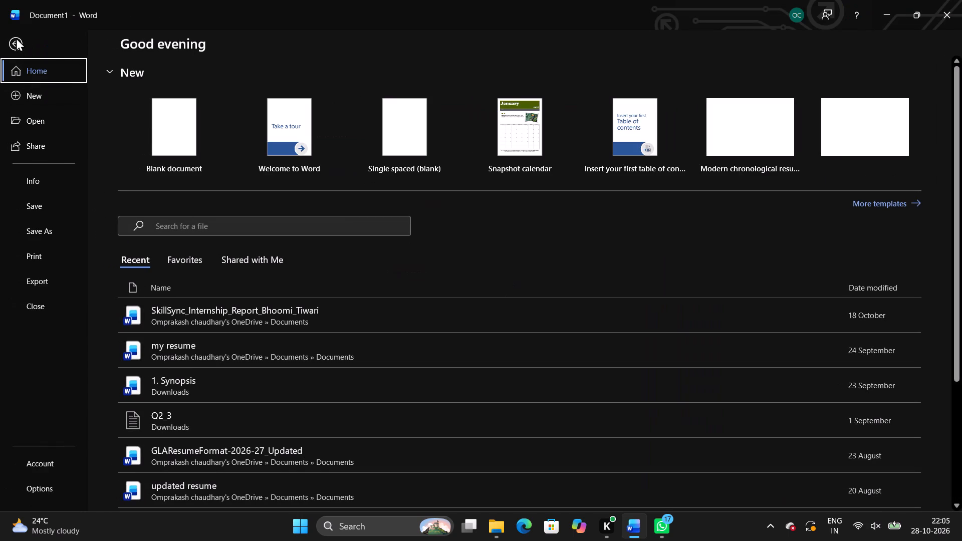
left_click(49, 232)
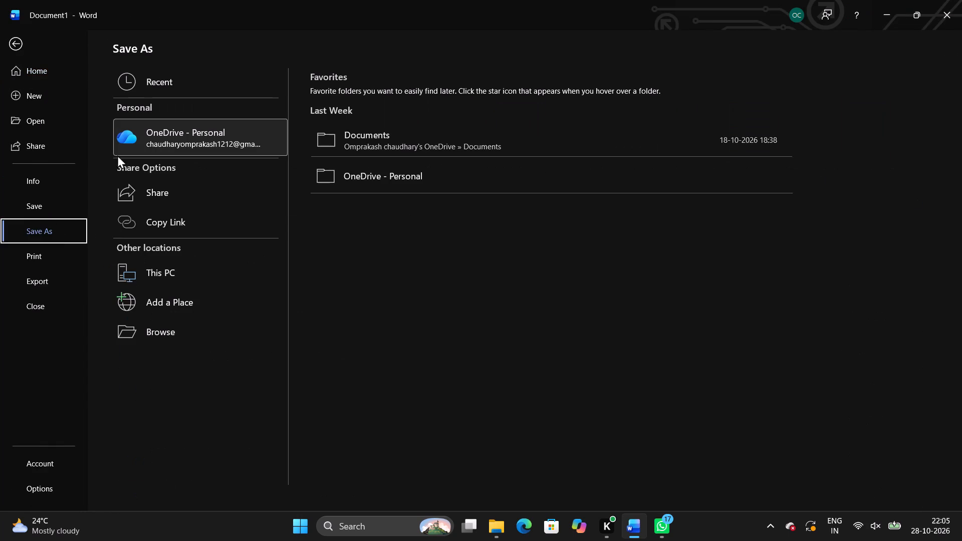
left_click(380, 137)
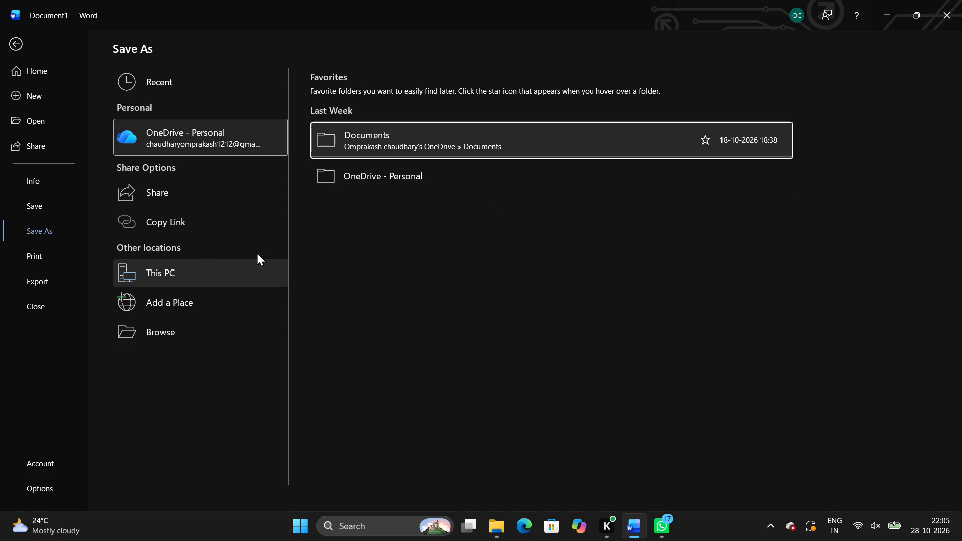
left_click(209, 257)
left_click(376, 155)
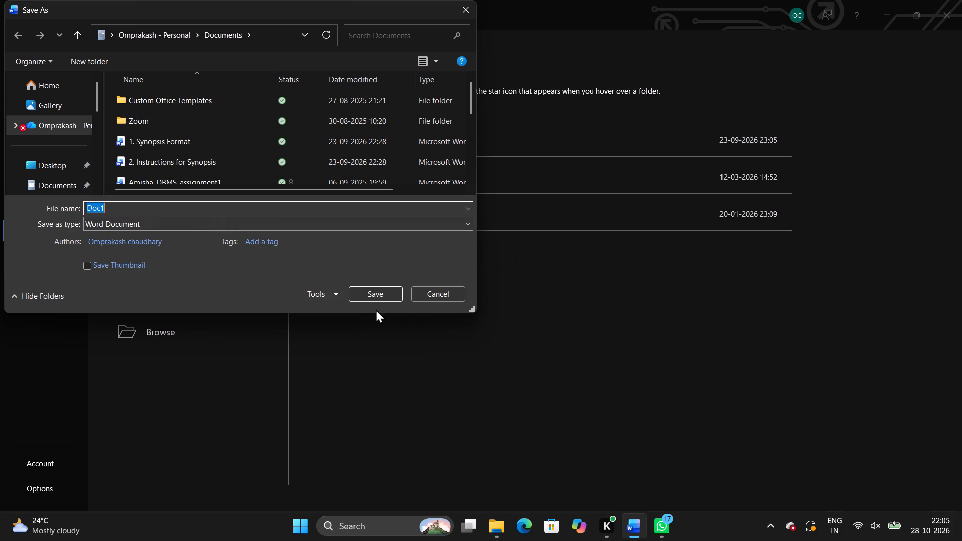
left_click(377, 296)
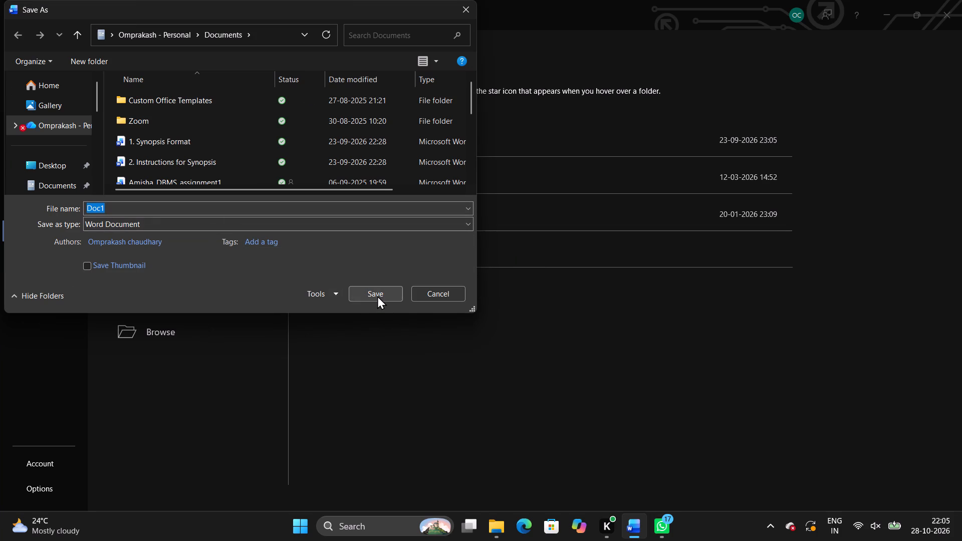
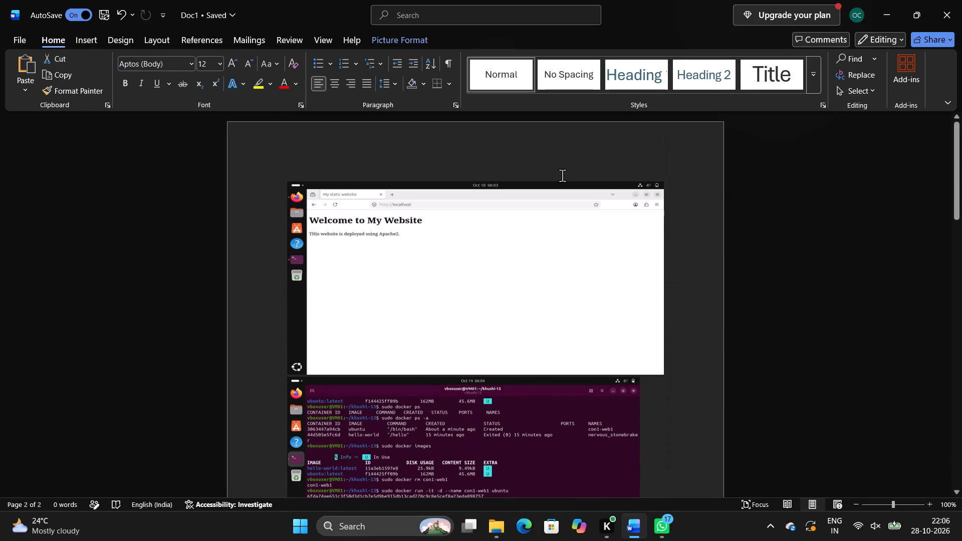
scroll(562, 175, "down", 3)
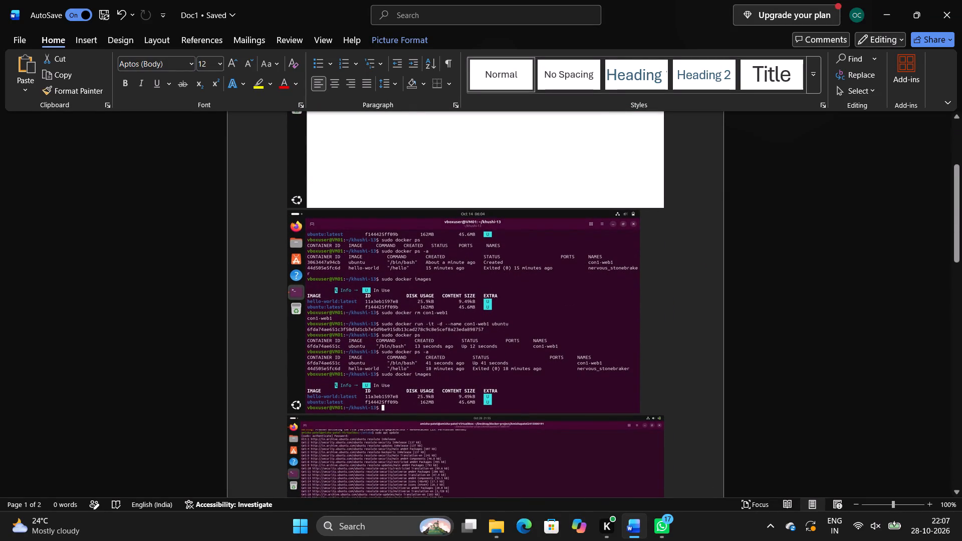
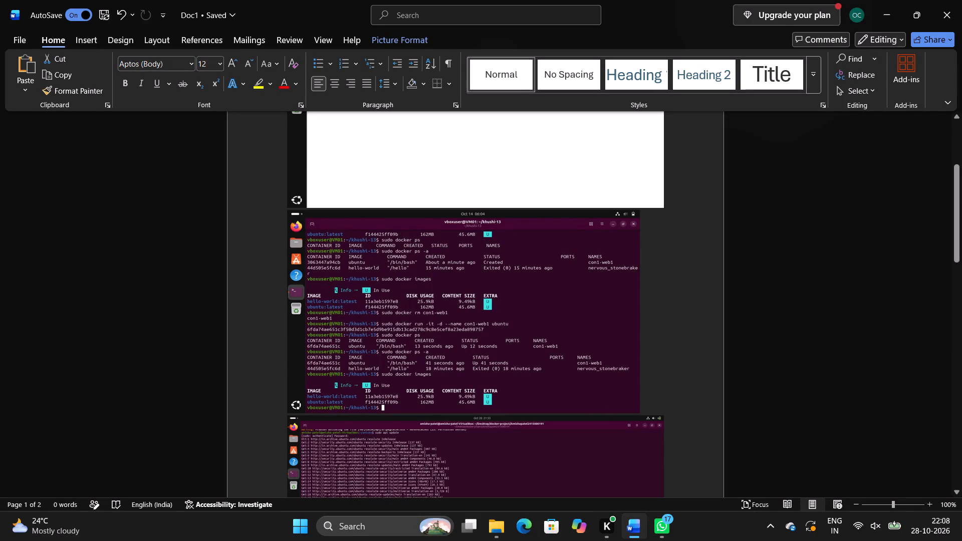
Cut the terminal screenshot showing the con1-web1 docker container commands from above the apt update screenshot.
left_click(529, 326)
right_click(529, 326)
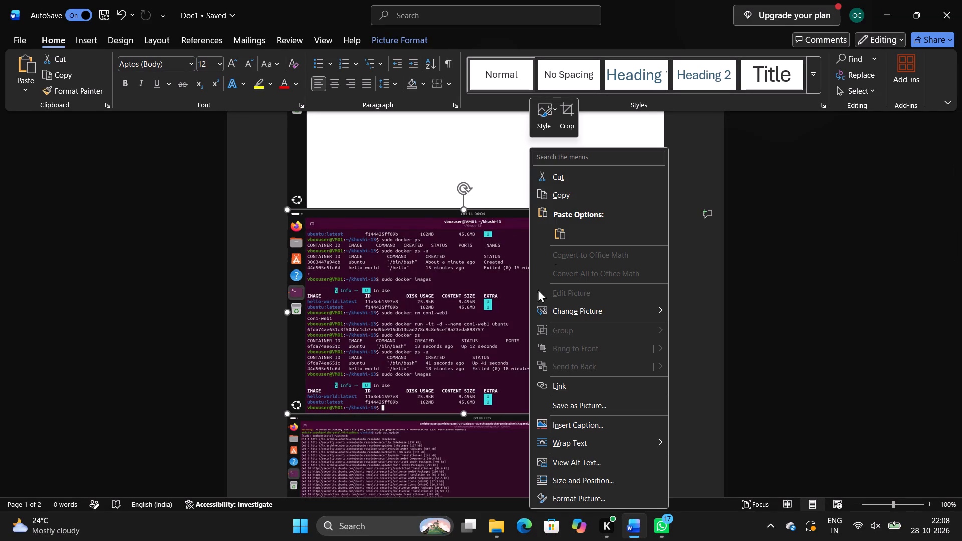
left_click(565, 178)
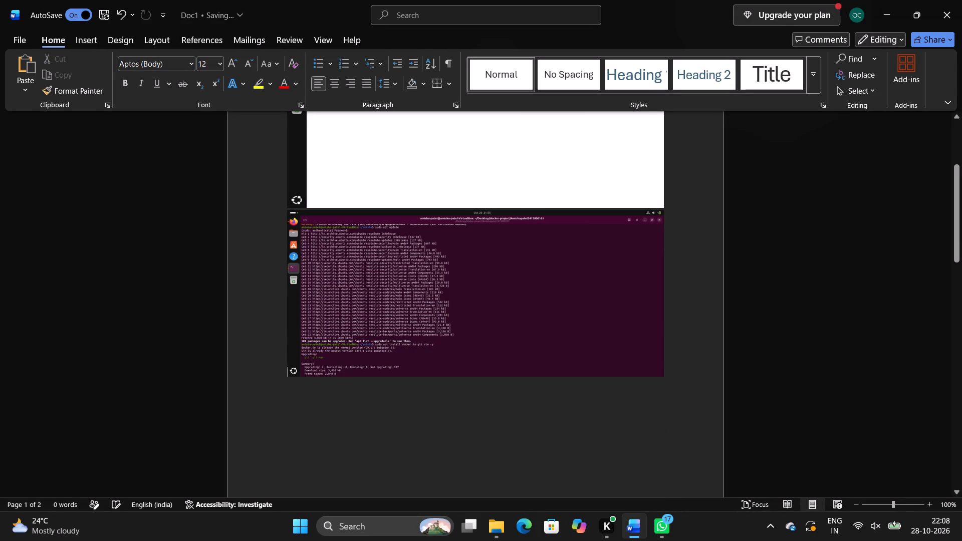
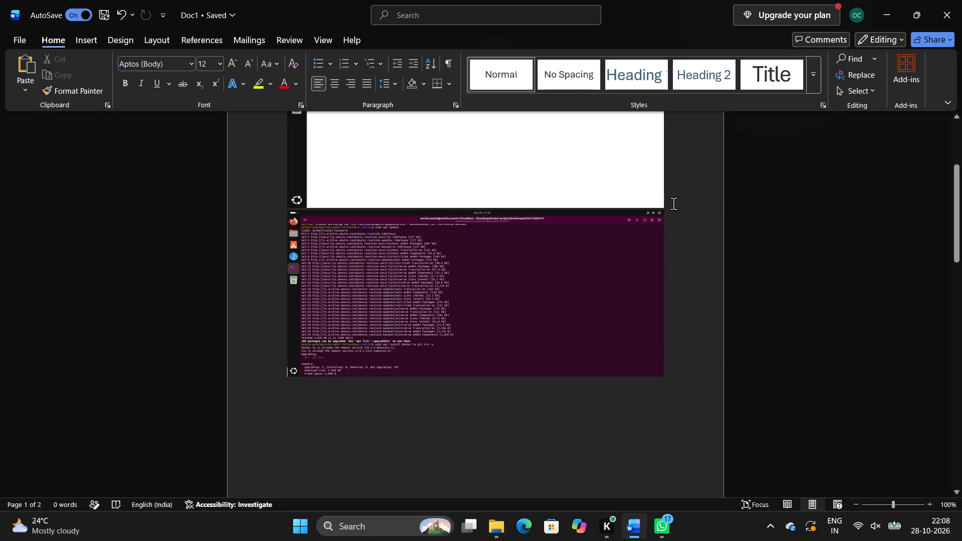
Paste the copied docker ps and docker images terminal screenshot between the "Welcome to My Website" and sudo apt update screenshots.
left_click(667, 203)
key("ctrl+v")
Reduce the height of the pasted docker ps and docker images screenshot so the apt update screenshot fits below it on the first page.
scroll(565, 167, "up", 4)
left_click(527, 314)
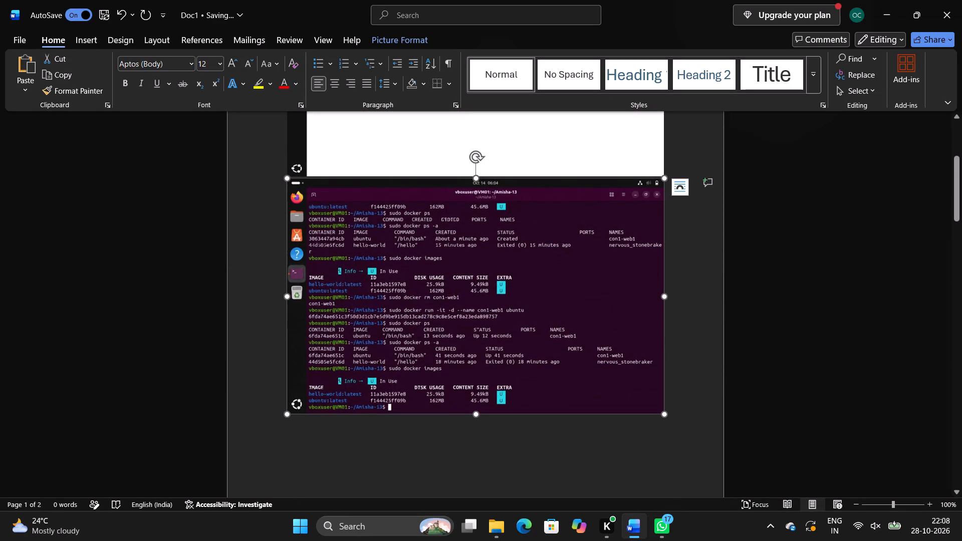
left_click_drag(476, 415, 474, 393)
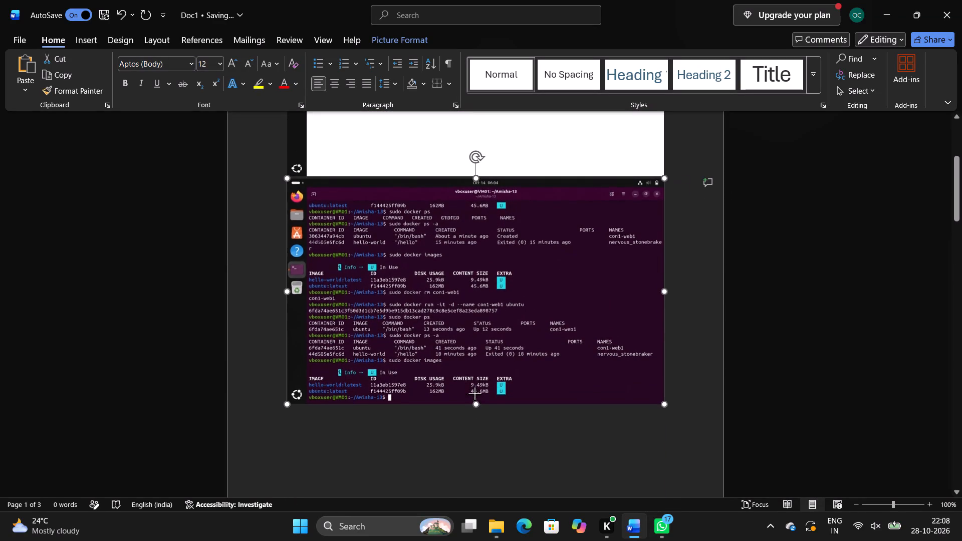
left_click_drag(474, 393, 473, 377)
left_click_drag(473, 377, 473, 382)
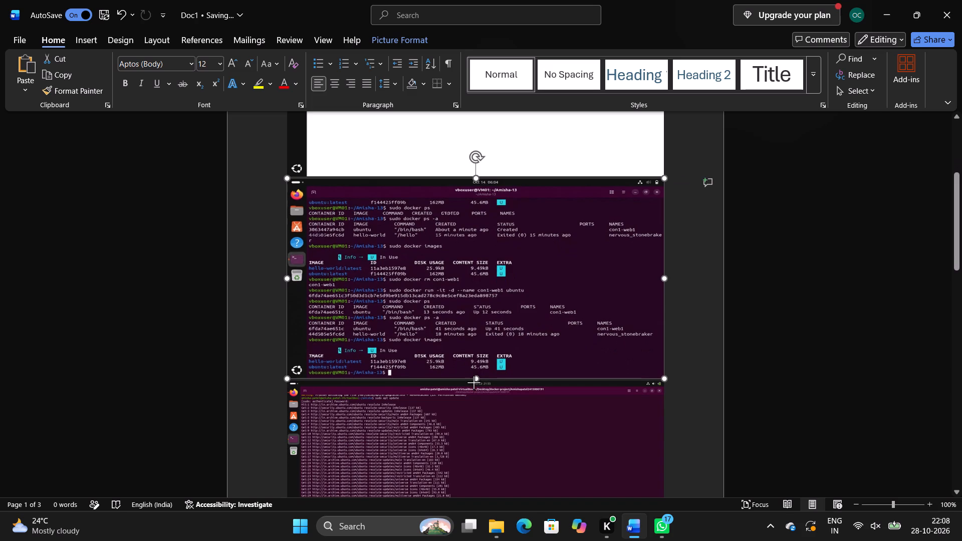
left_click_drag(473, 382, 474, 387)
scroll(475, 335, "up", 4)
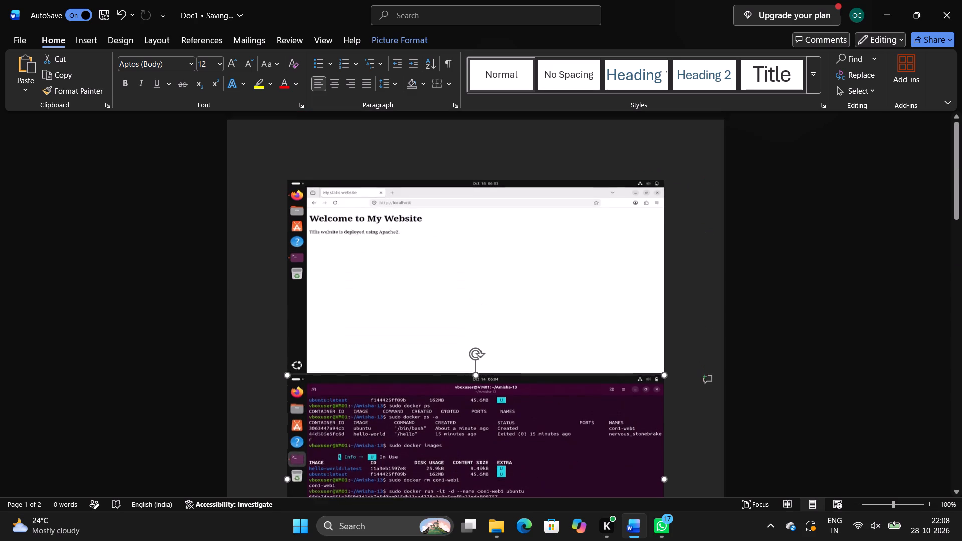
Review the layout of the inserted screenshots across both pages of the document.
scroll(475, 335, "down", 7)
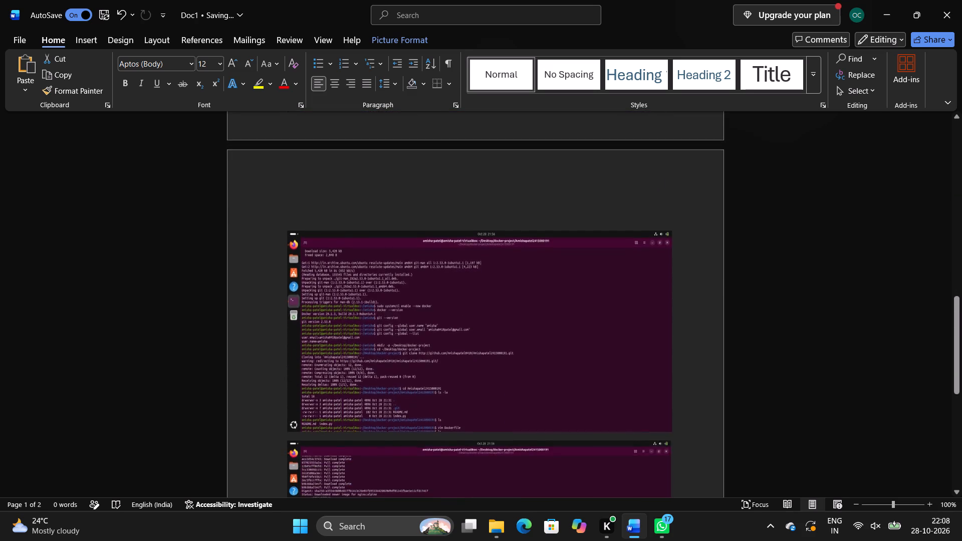
scroll(475, 335, "up", 6)
scroll(476, 355, "down", 1)
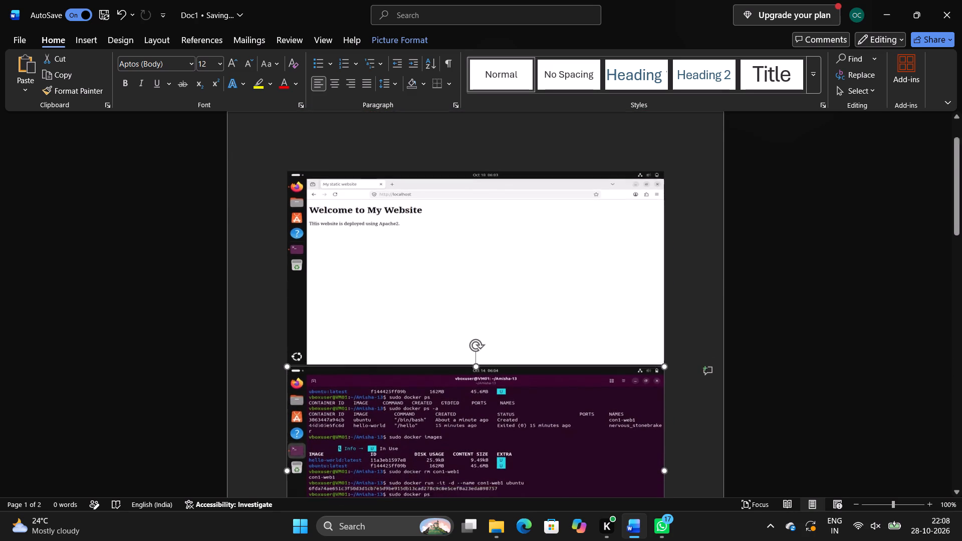
scroll(476, 355, "down", 8)
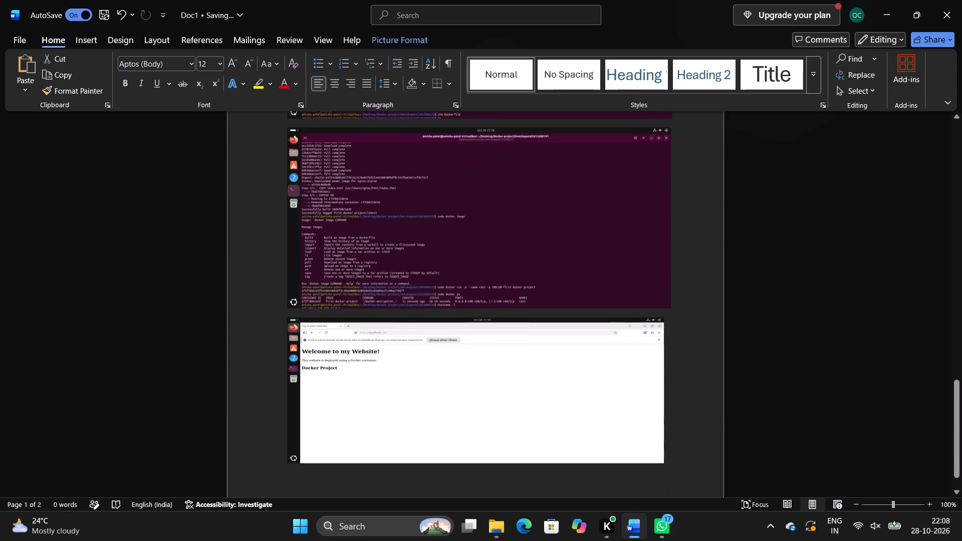
scroll(476, 355, "down", 4)
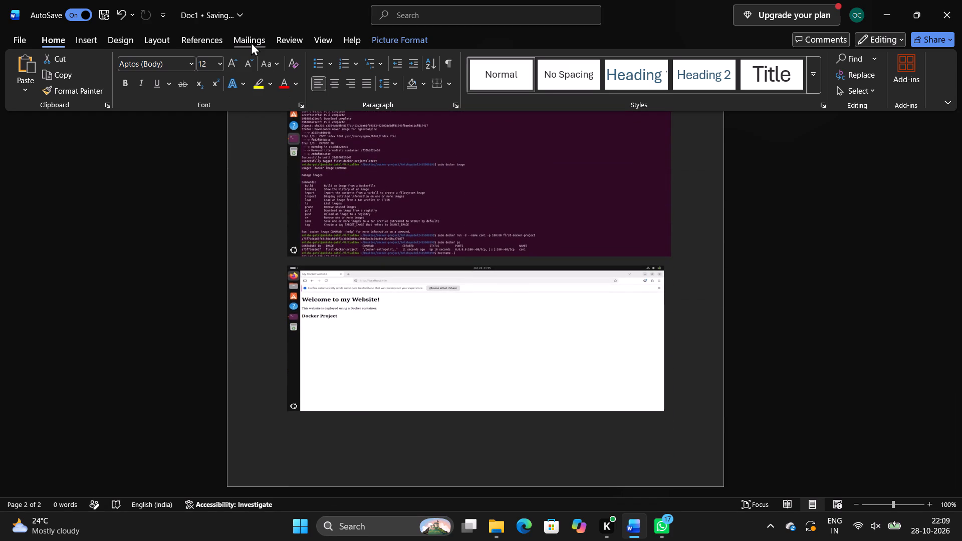
Save a copy of the document to this PC's Downloads folder as a Word Document named Doc1.
left_click(17, 34)
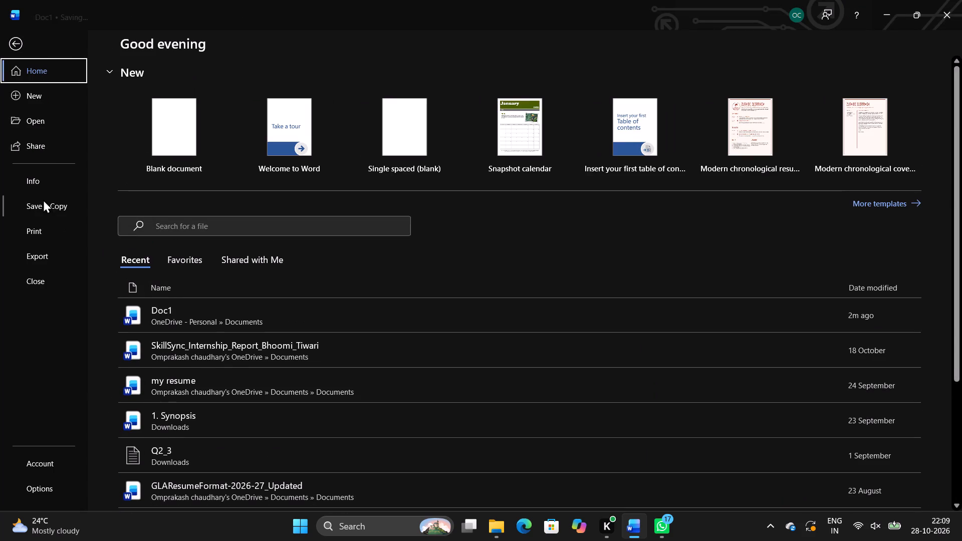
left_click(56, 205)
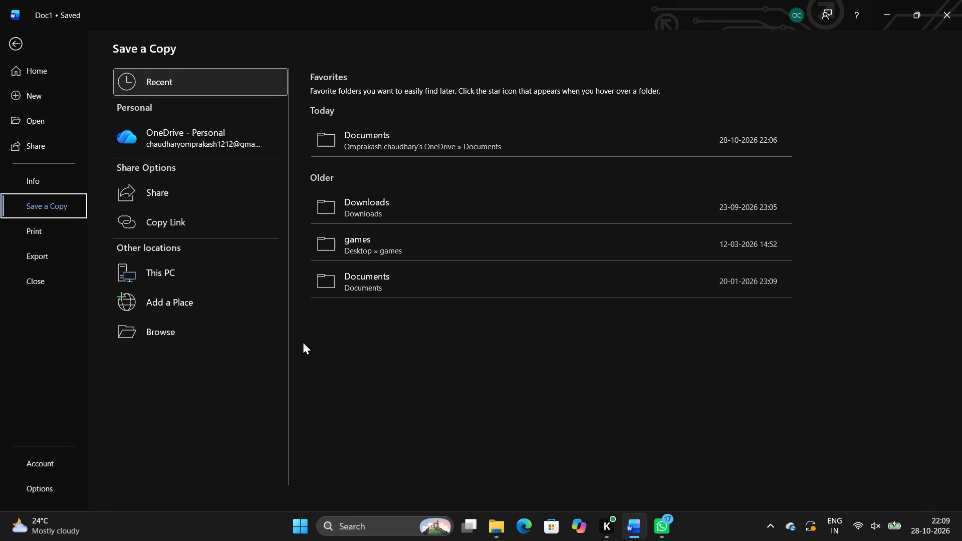
left_click(183, 280)
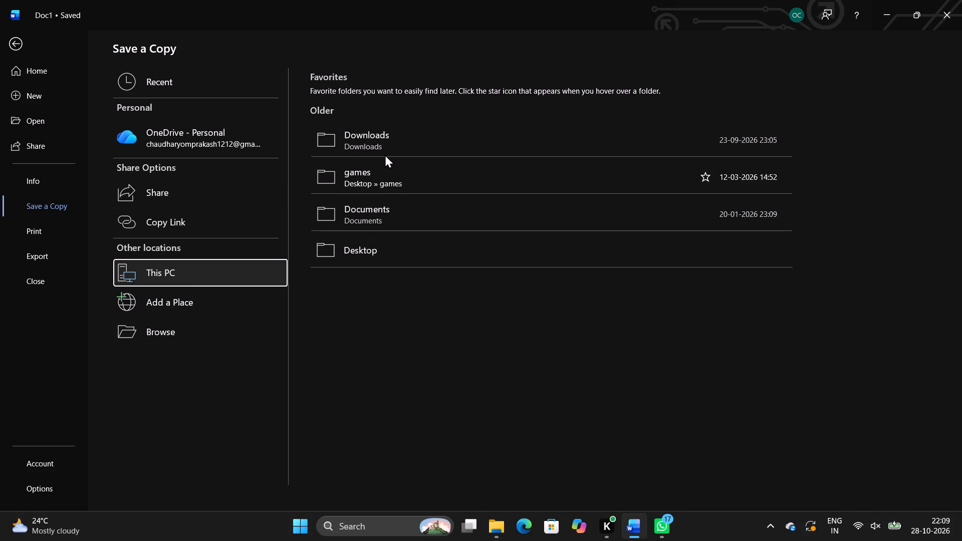
left_click(385, 154)
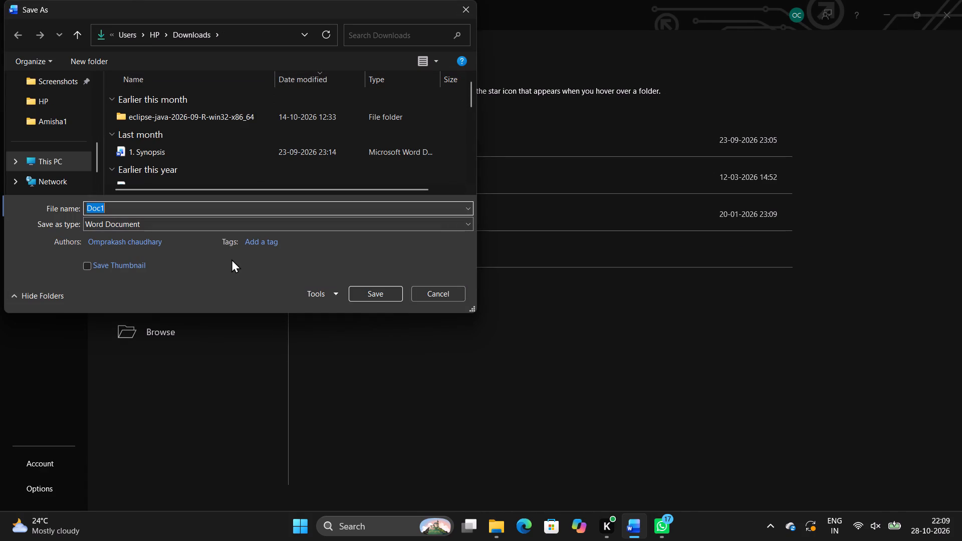
left_click(370, 296)
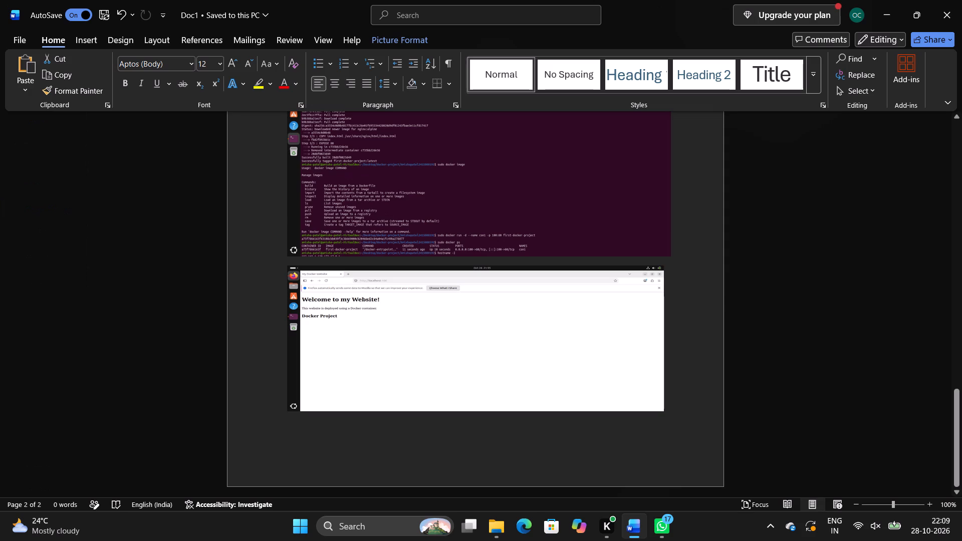
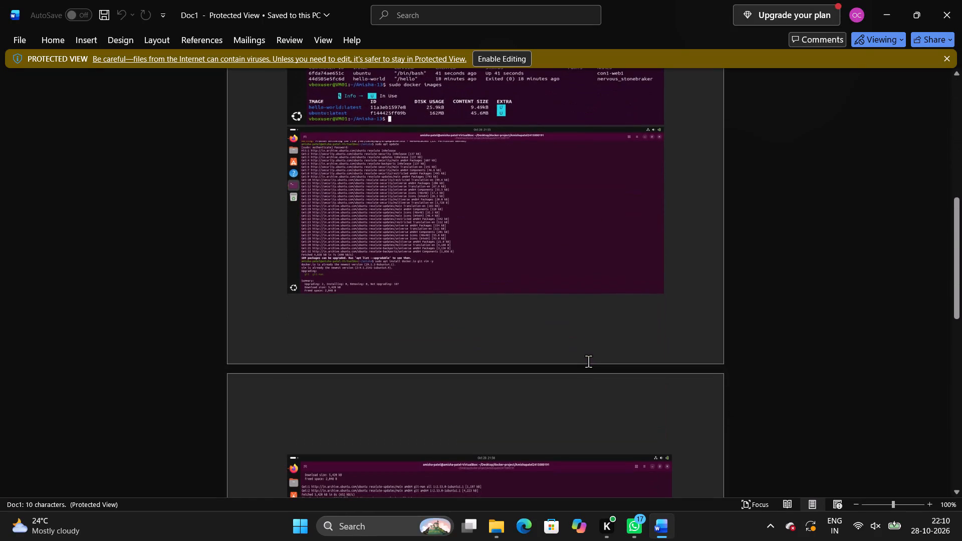
Enable editing on the protected document and save it to this PC's Downloads folder as a PDF named Doc1.
left_click(512, 54)
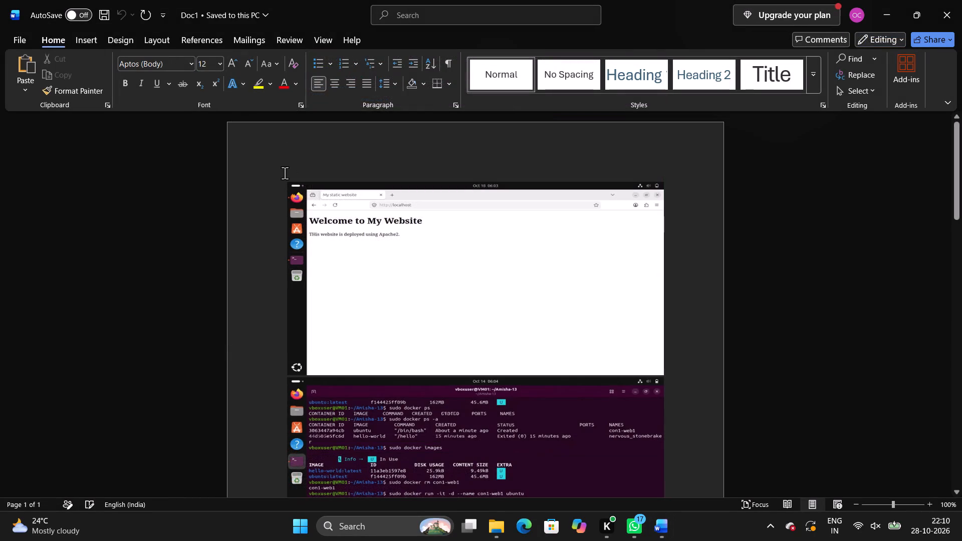
left_click(14, 43)
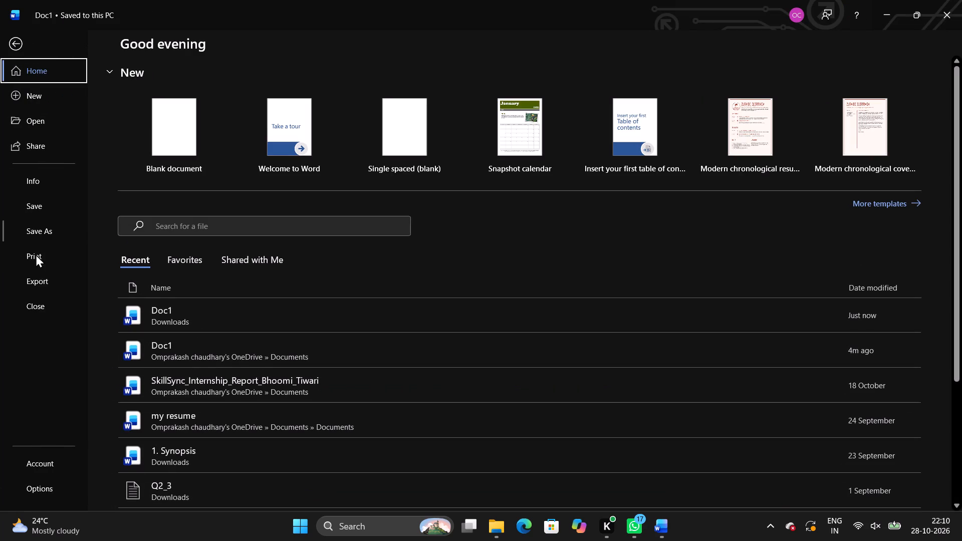
left_click(38, 232)
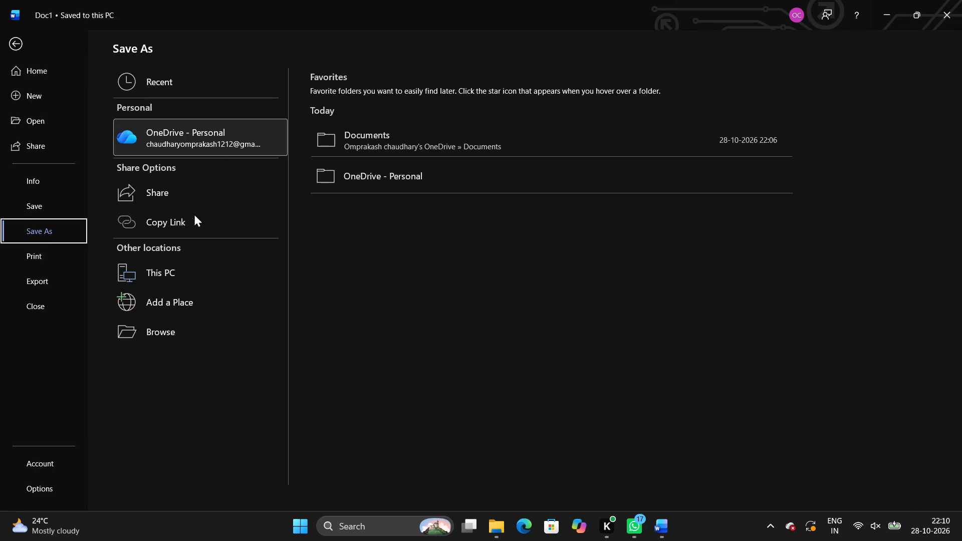
left_click(180, 276)
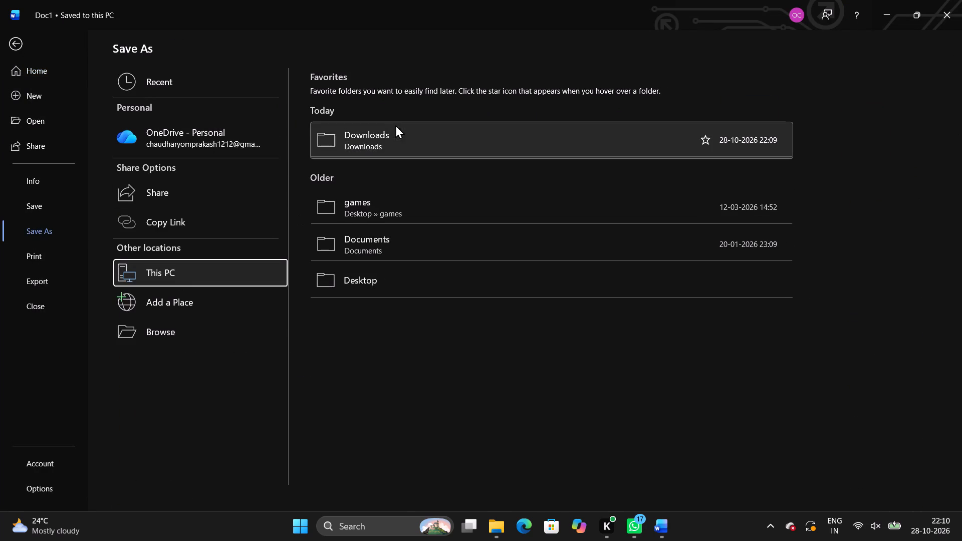
left_click(386, 129)
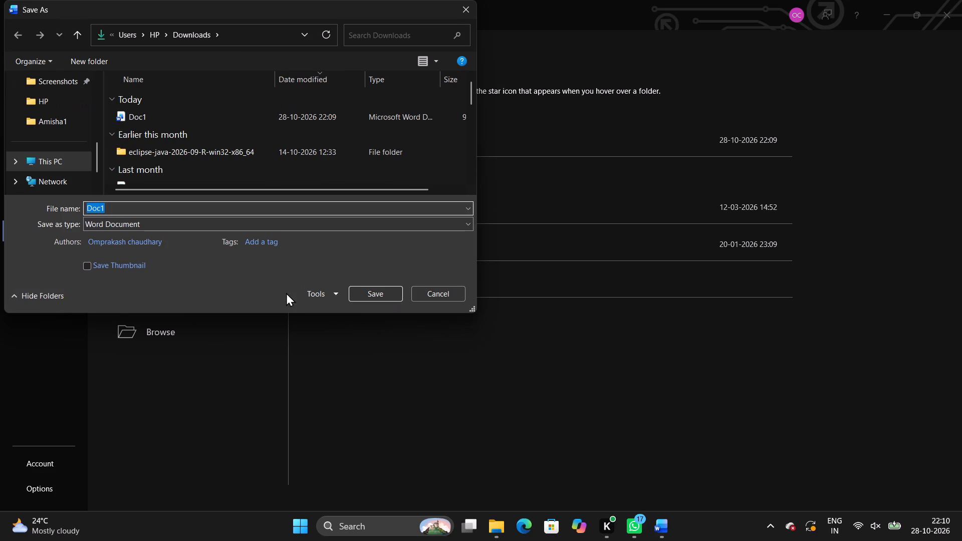
left_click(469, 219)
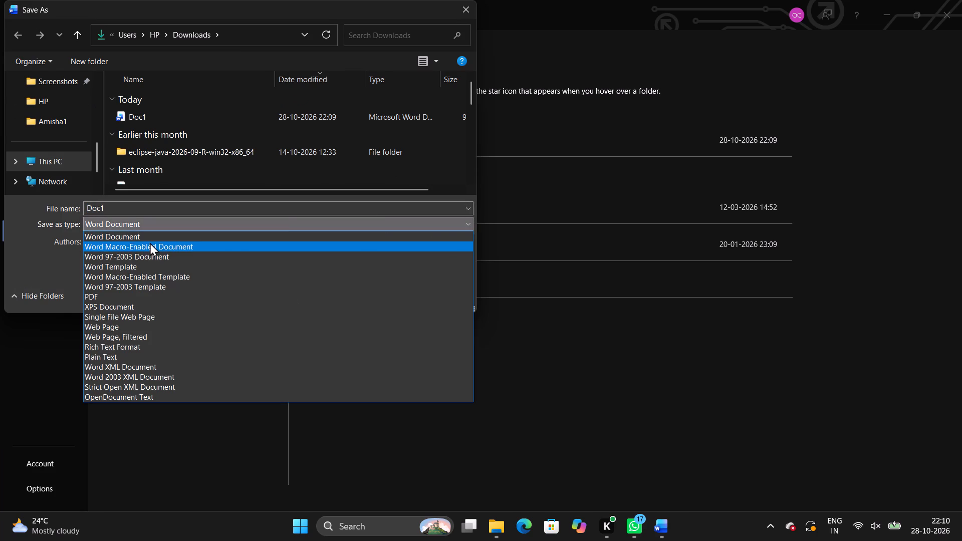
left_click(99, 295)
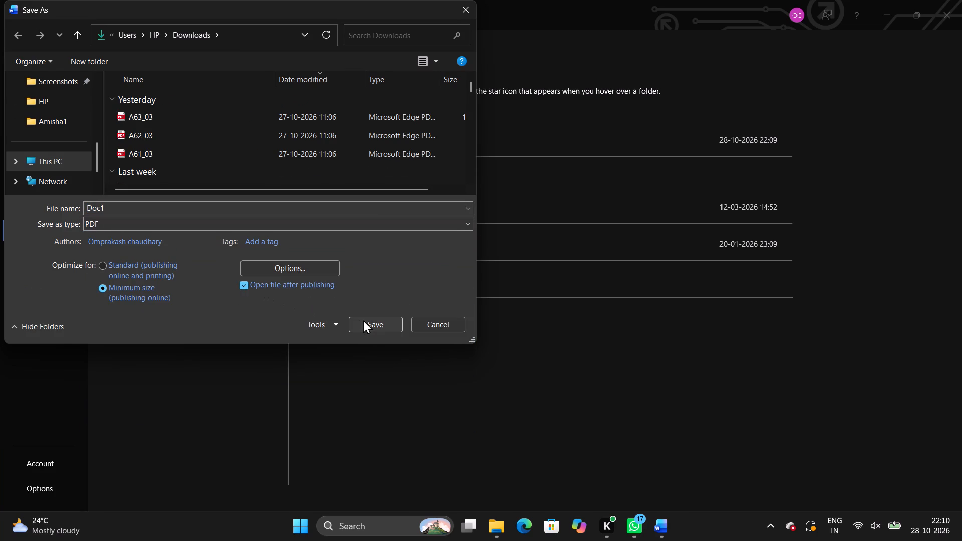
left_click(368, 322)
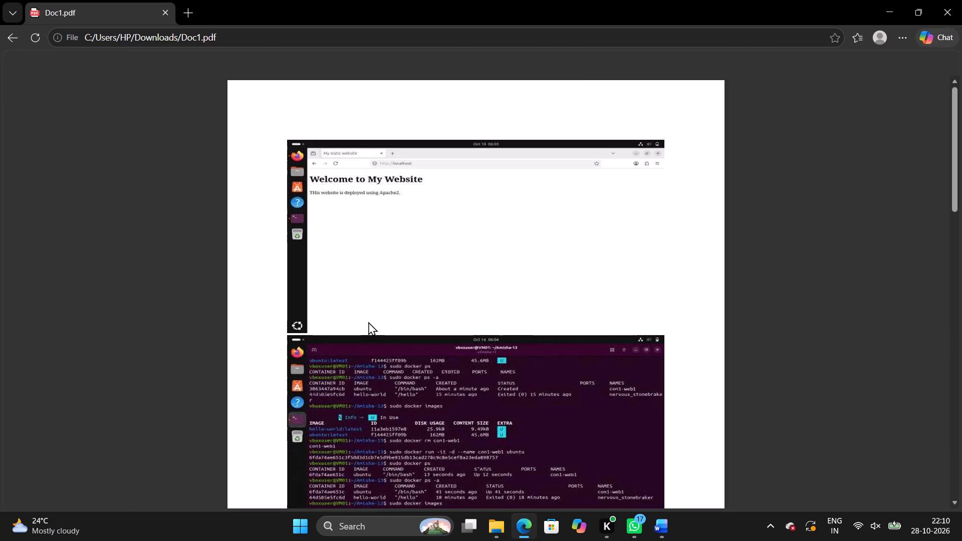
Look through the screenshots on both pages of the exported Doc1 PDF.
scroll(478, 366, "down", 8)
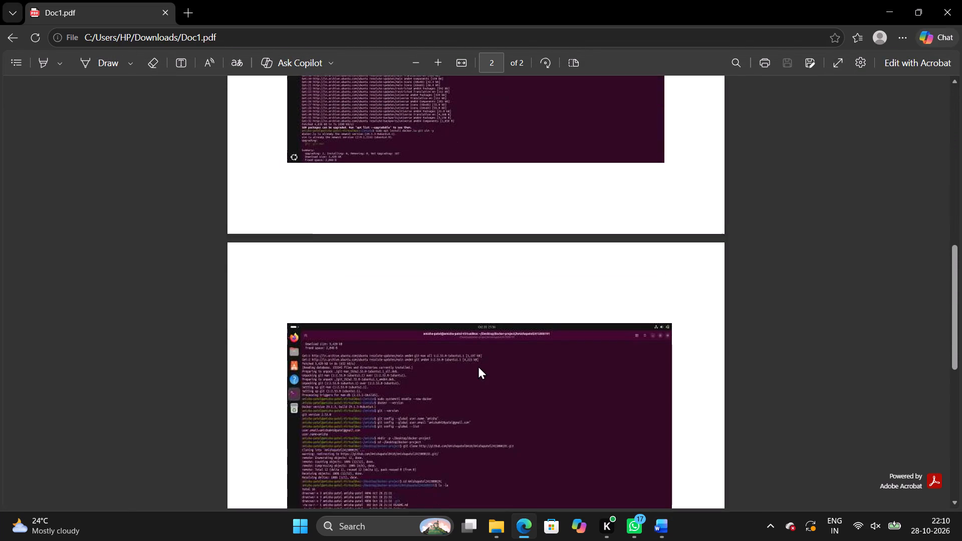
scroll(478, 366, "down", 11)
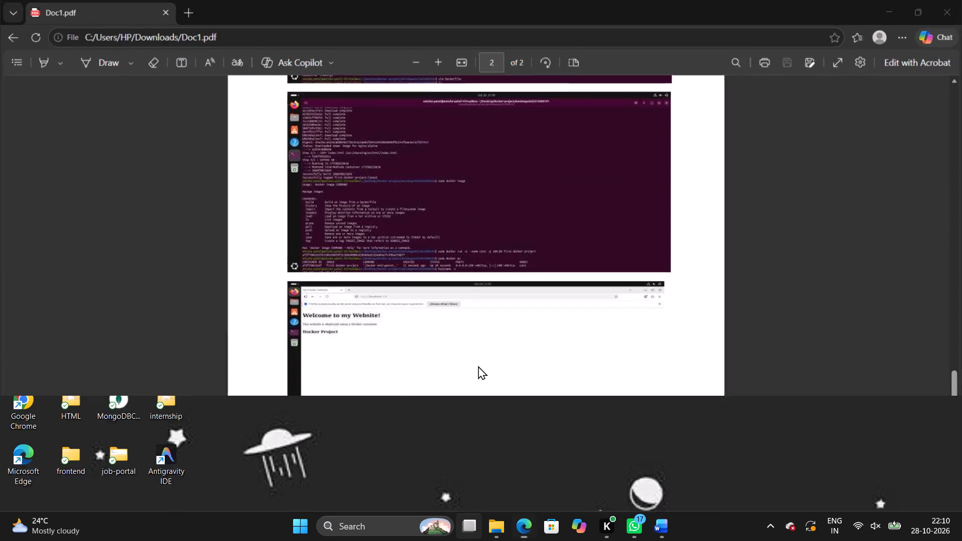
Switch back to Word and close the Doc1 document, leaving the exported PDF open.
left_click(568, 136)
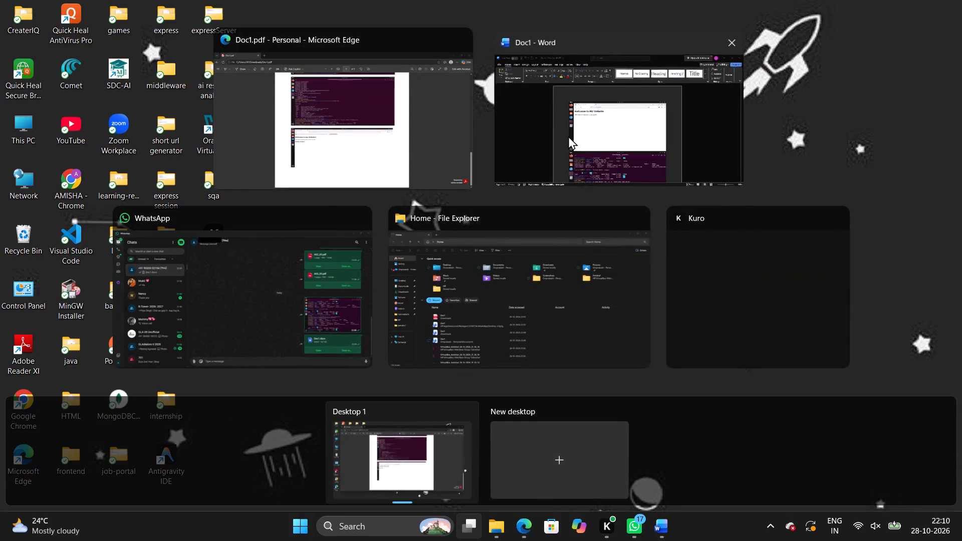
left_click(947, 6)
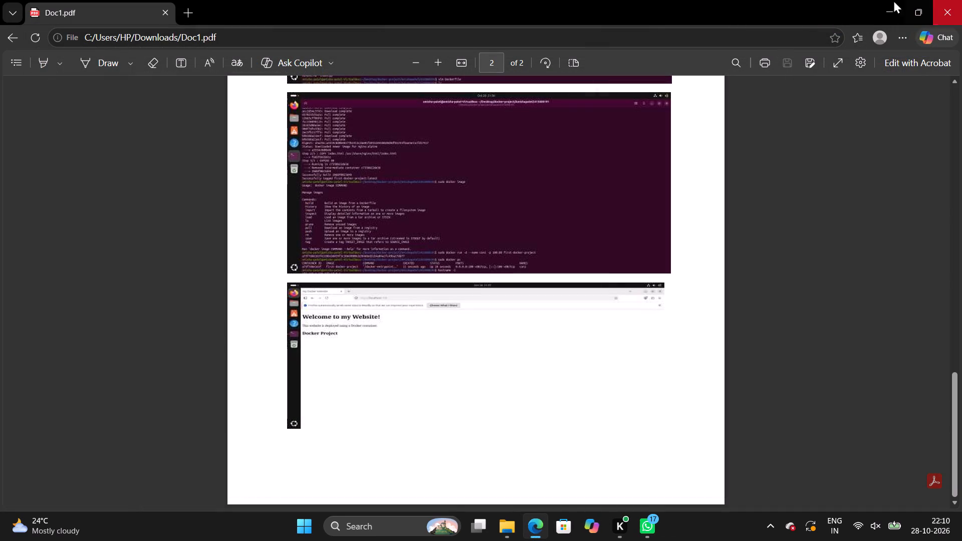
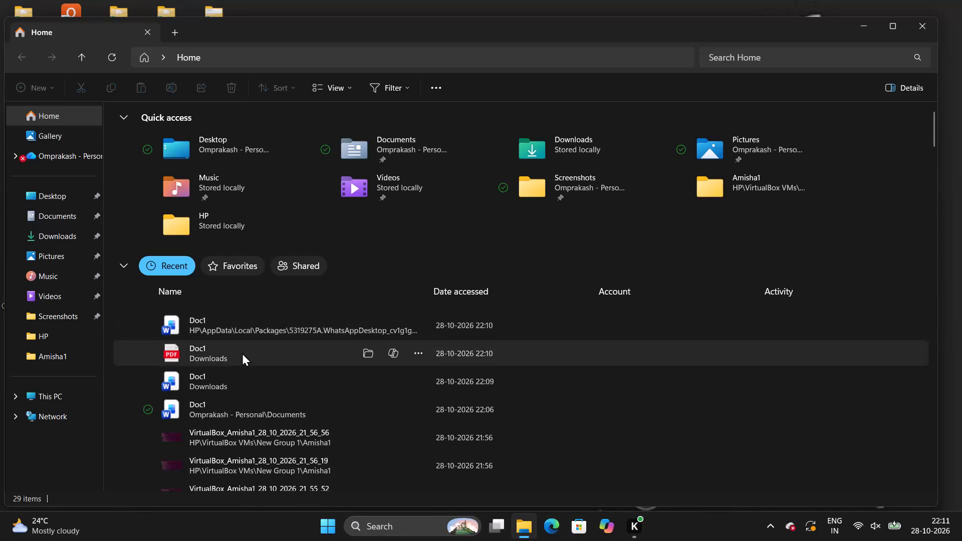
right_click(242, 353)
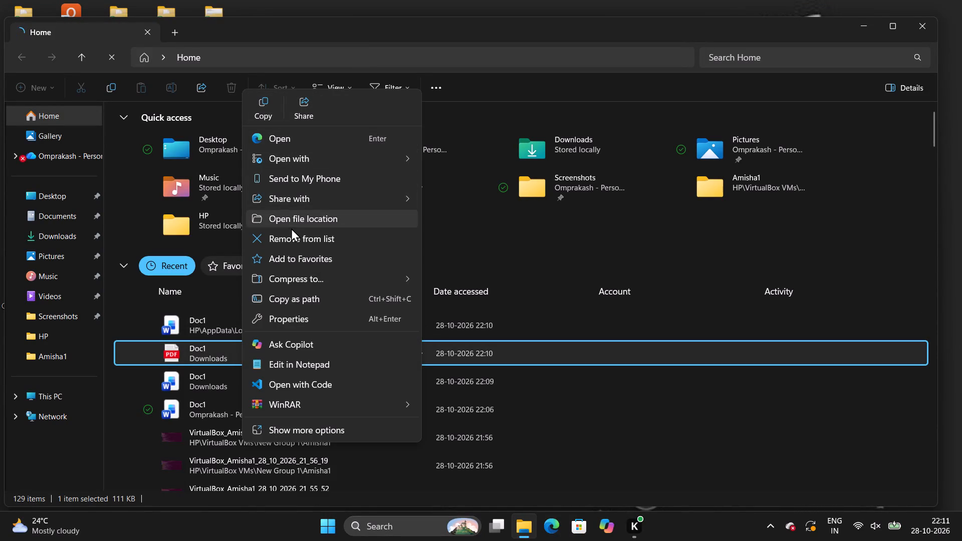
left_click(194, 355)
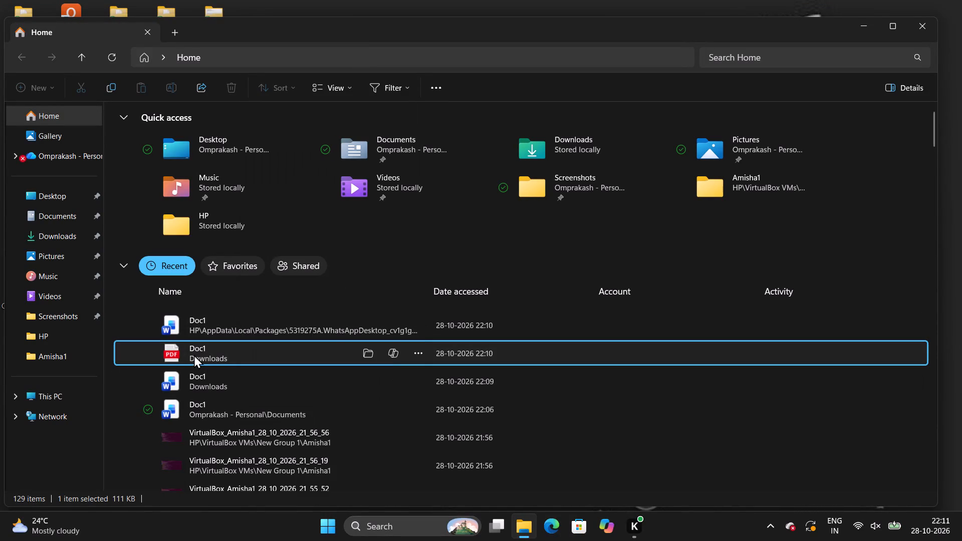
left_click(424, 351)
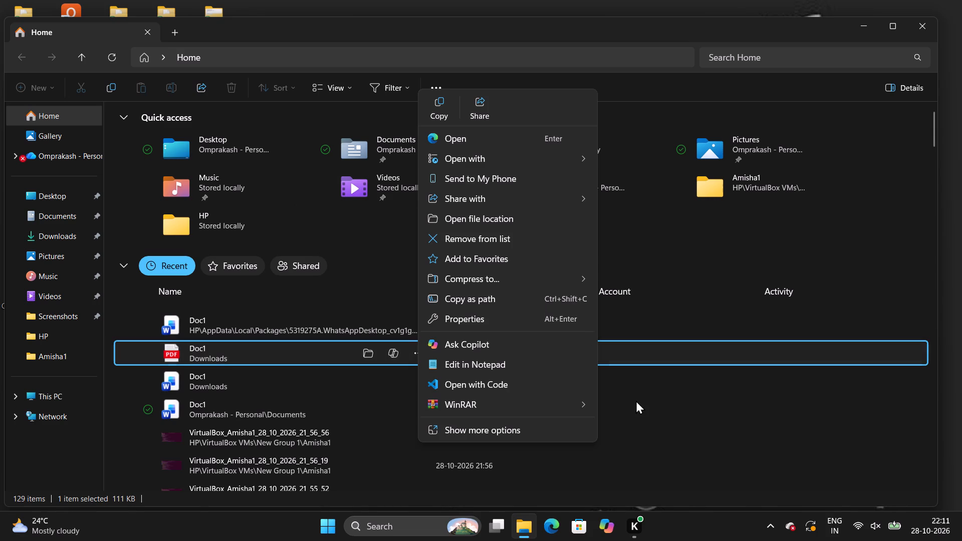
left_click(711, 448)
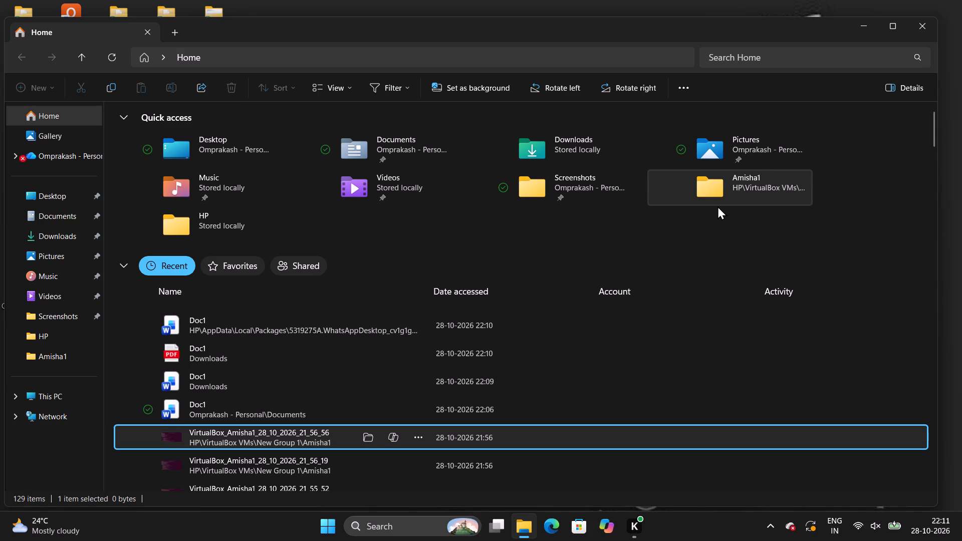
Close the File Explorer window showing the recent files.
left_click(919, 26)
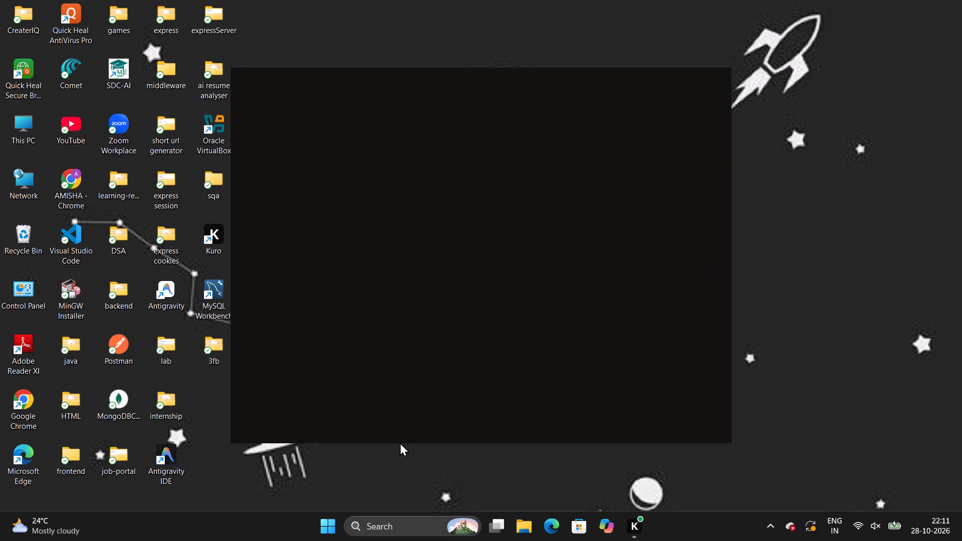
Launch the Kuro app from the desktop.
double_click(212, 235)
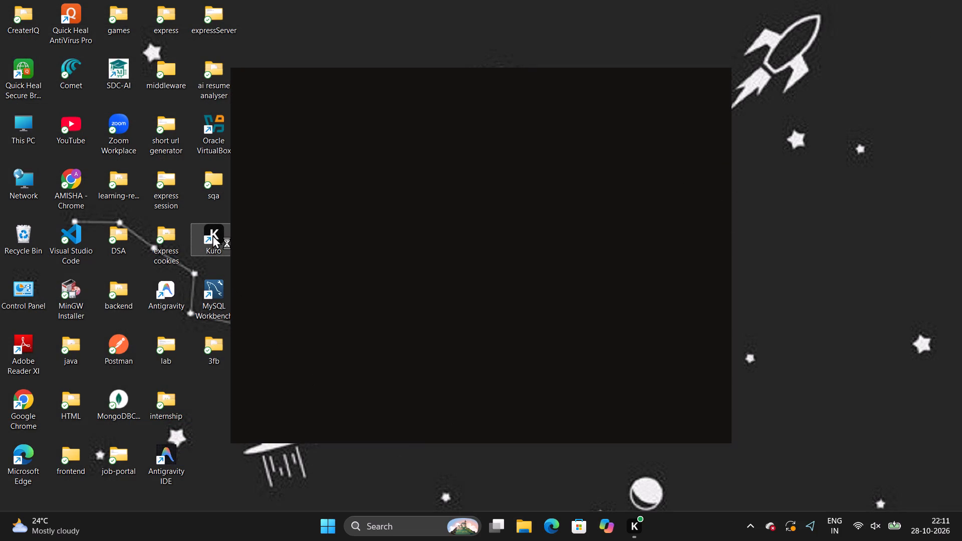
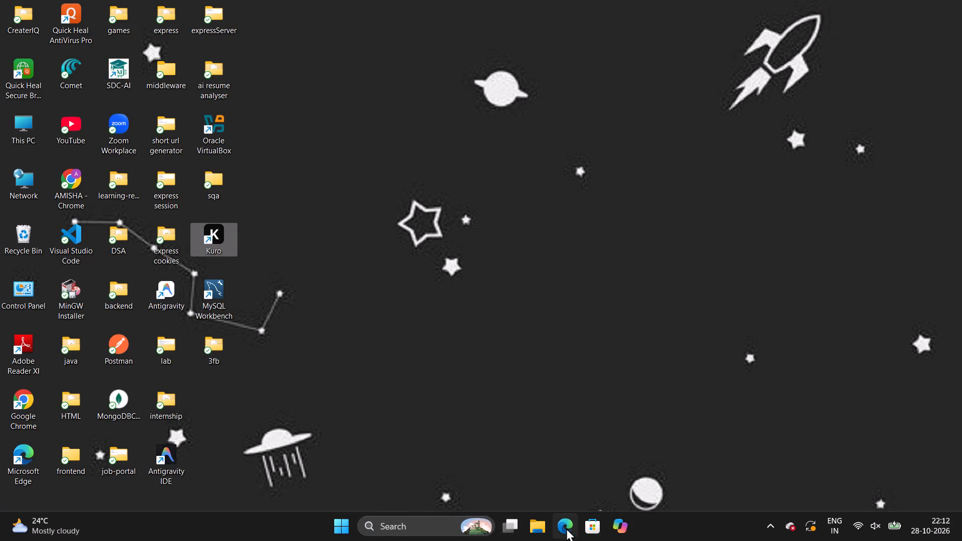
Open the most recent Doc1 Word document from File Explorer's recent files to view it, and close the document.
double_click(543, 525)
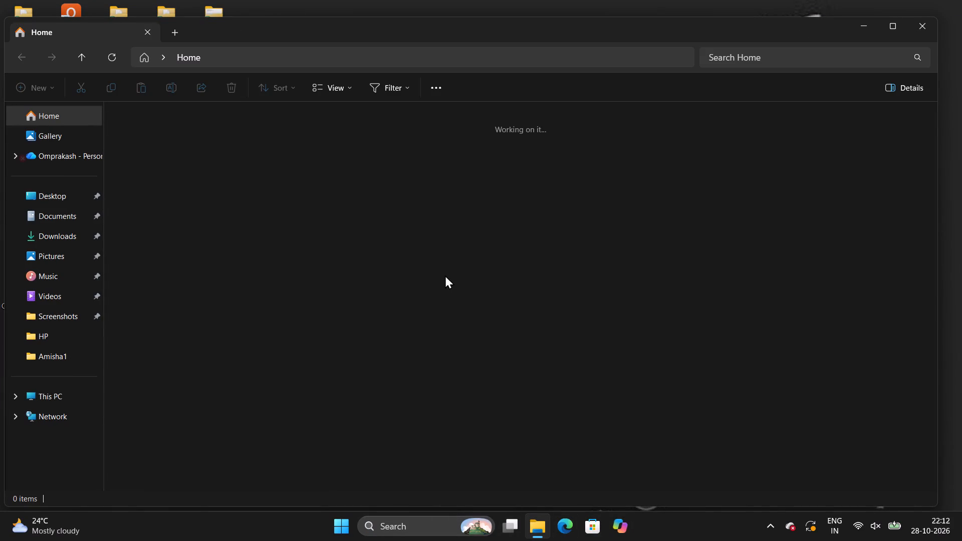
double_click(254, 324)
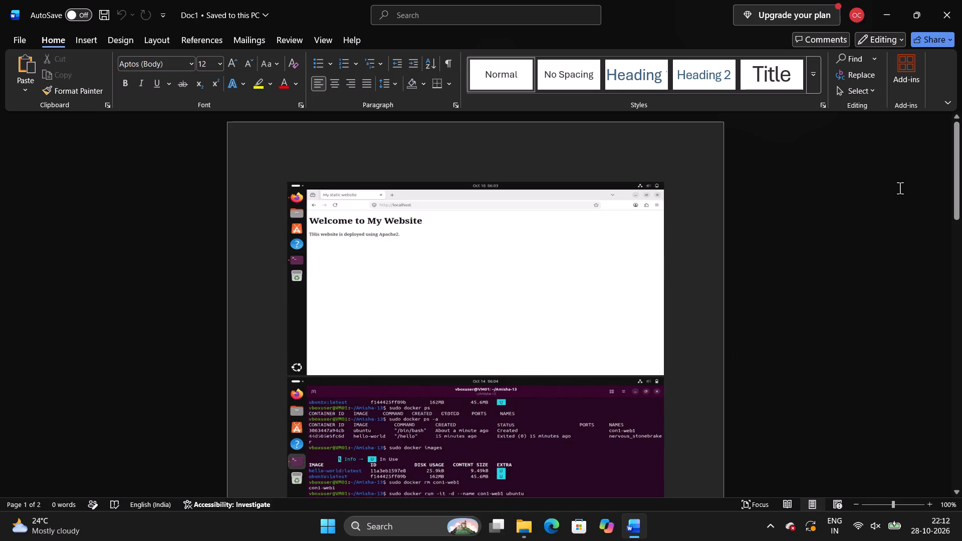
left_click(944, 24)
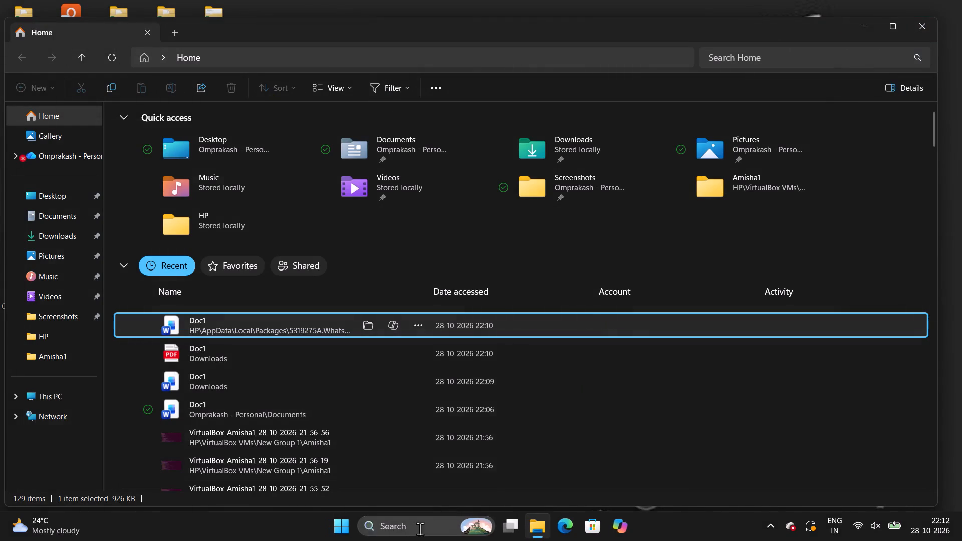
Find the WhatsApp app through Windows search using "w".
left_click(410, 532)
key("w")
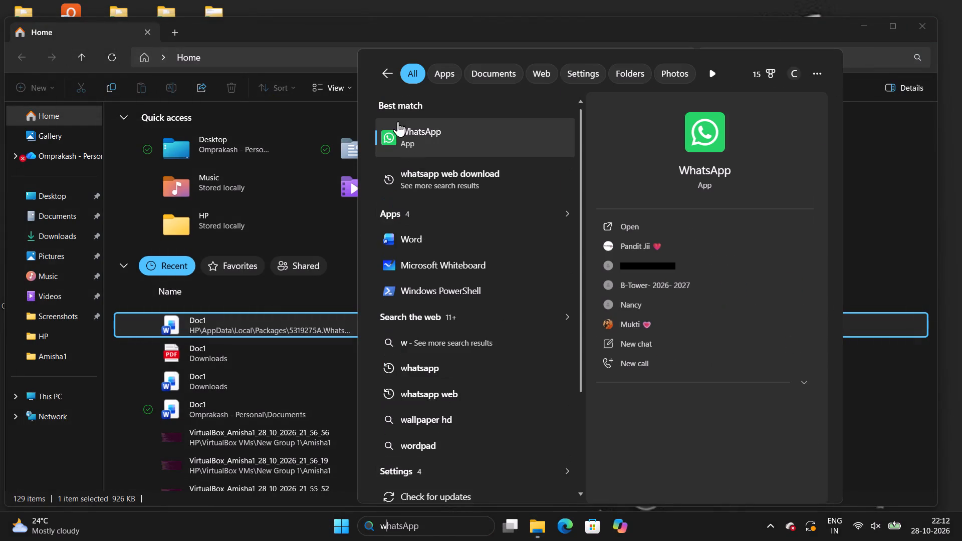